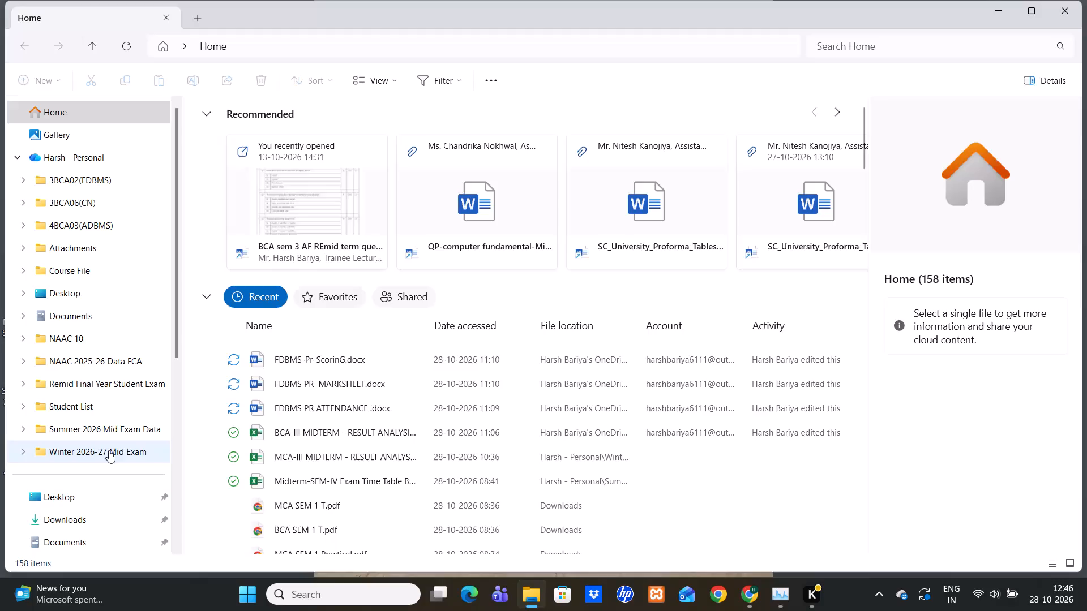
Open the RE-MID - RESULT ANALYSIS - Copy workbook from the Result Analysis folder inside Winter 2026-27 Mid Exam.
double_click(109, 450)
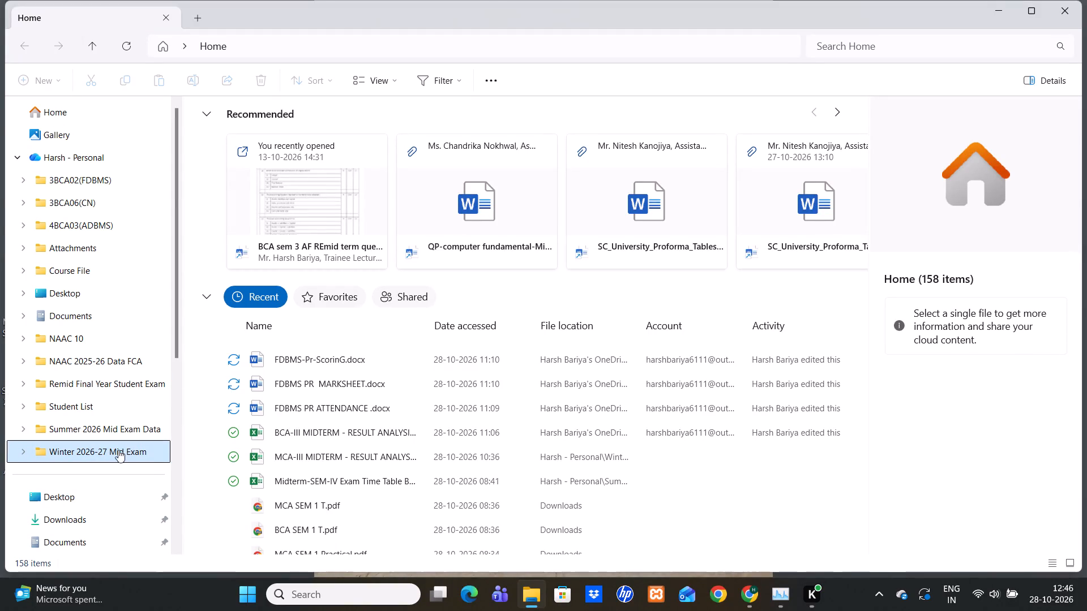
double_click(118, 457)
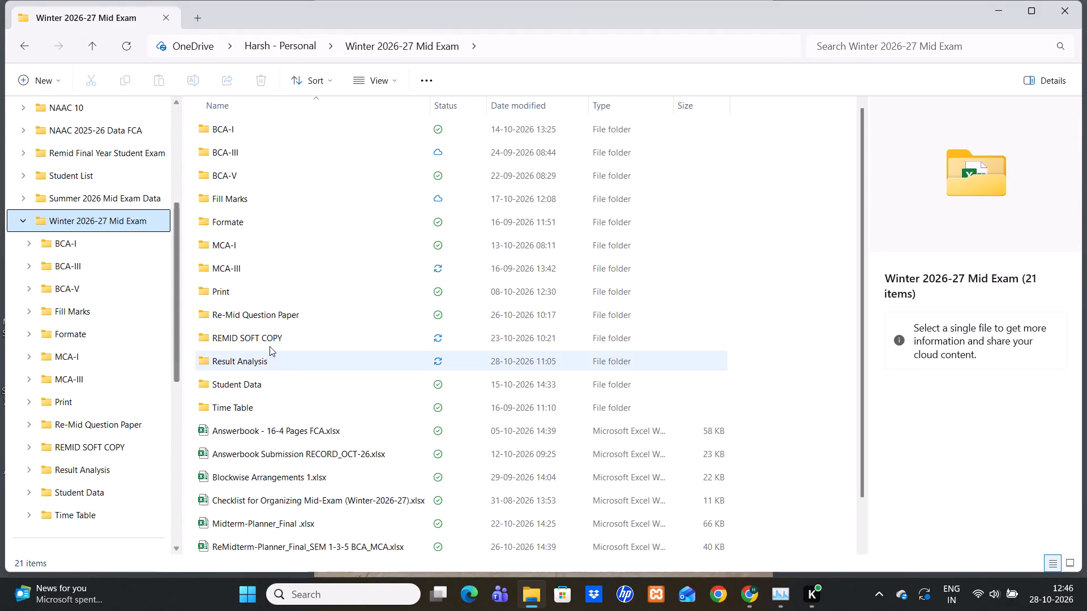
double_click(281, 355)
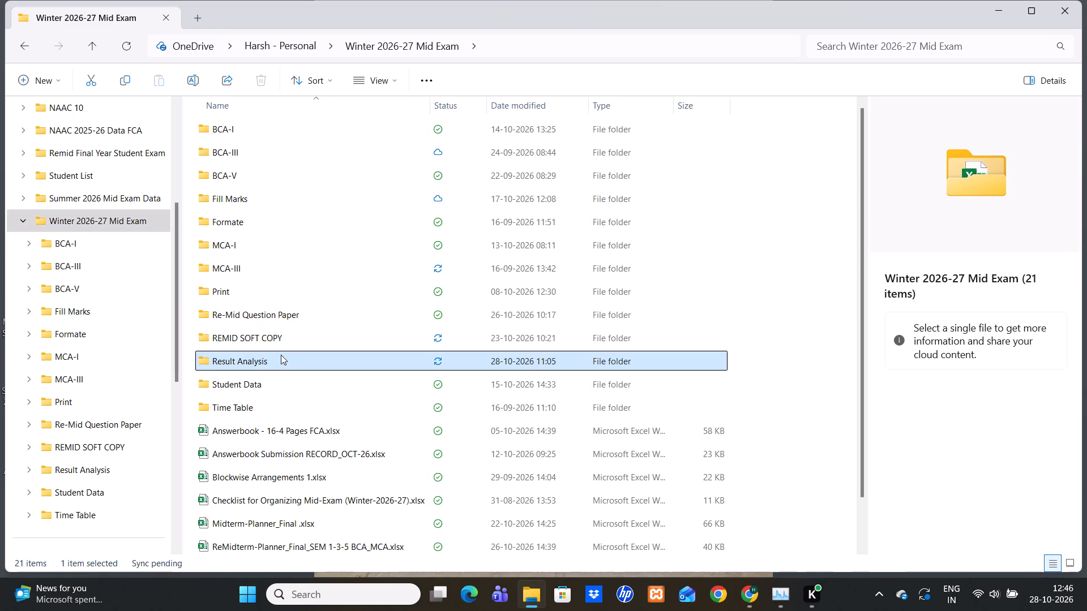
double_click(271, 248)
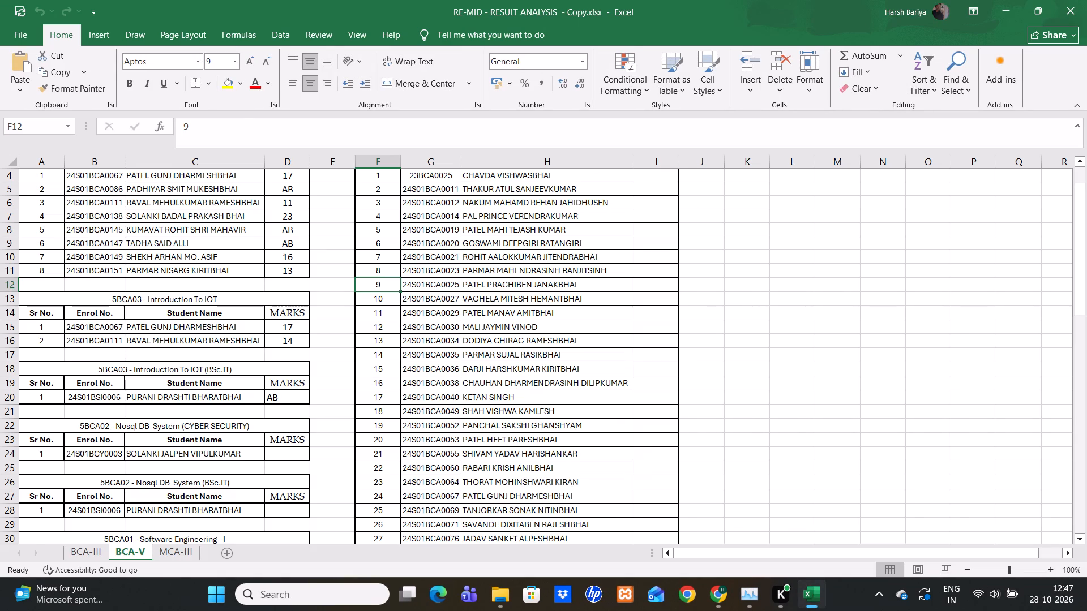
Add a new worksheet after MCA-III and name it BCA-III PR.
left_click(451, 315)
scroll(451, 315, "up", 6)
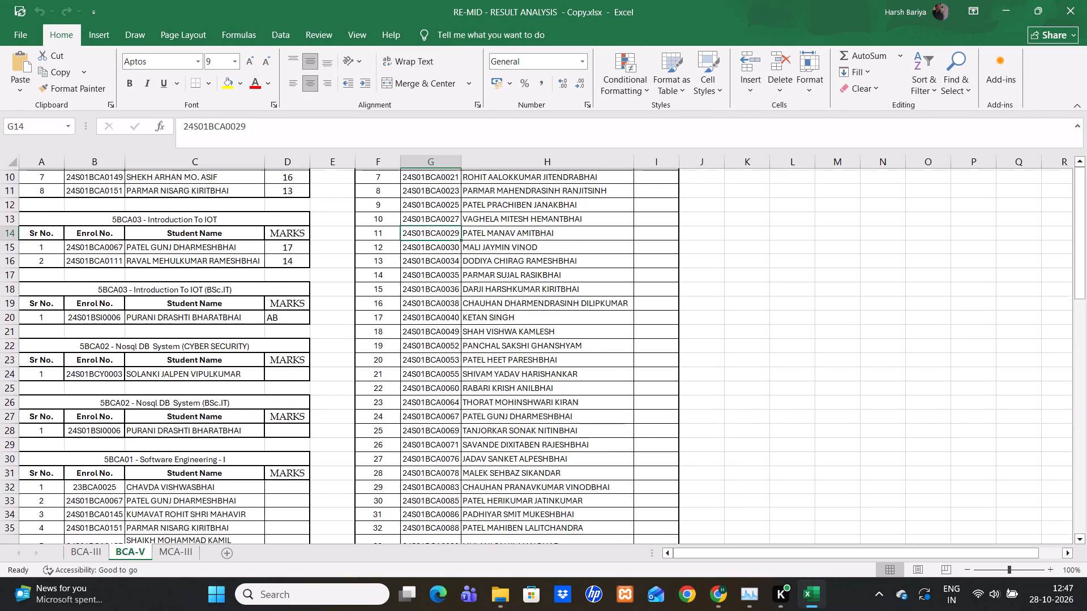
left_click(187, 552)
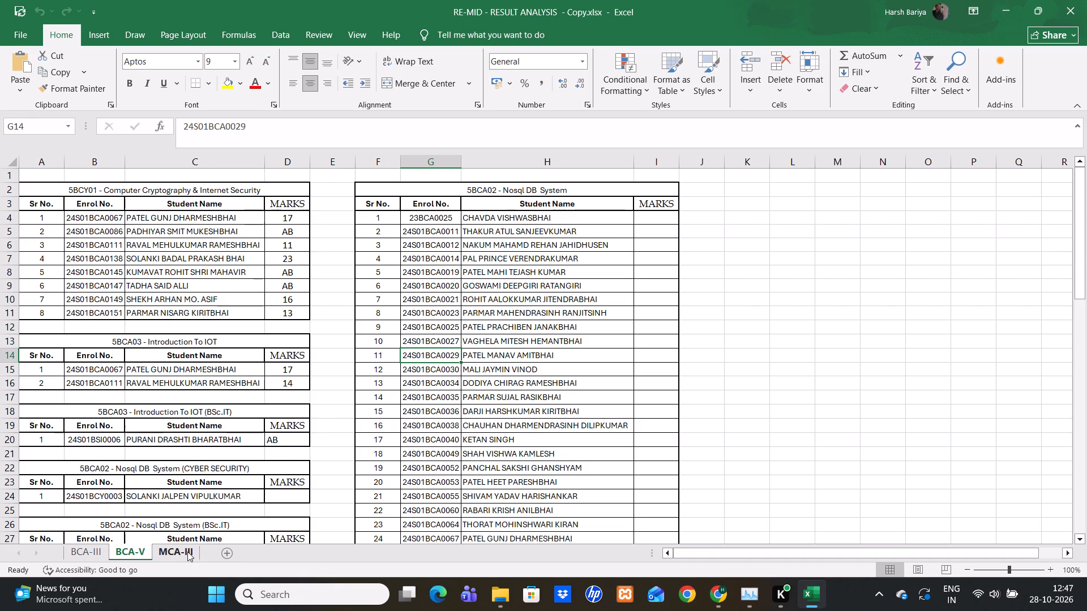
left_click(232, 554)
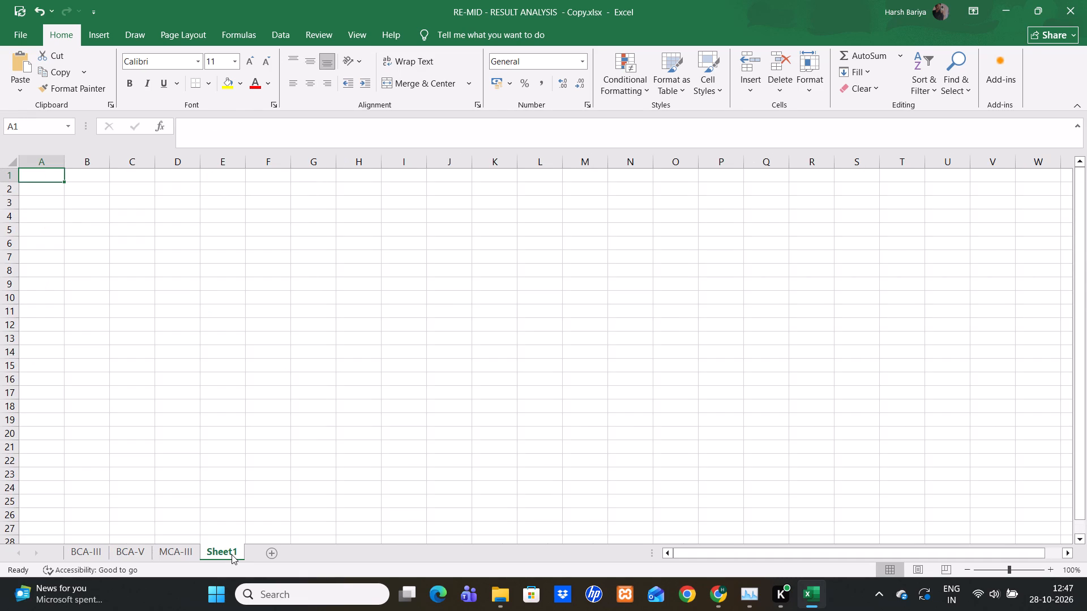
double_click(226, 547)
type("BCA")
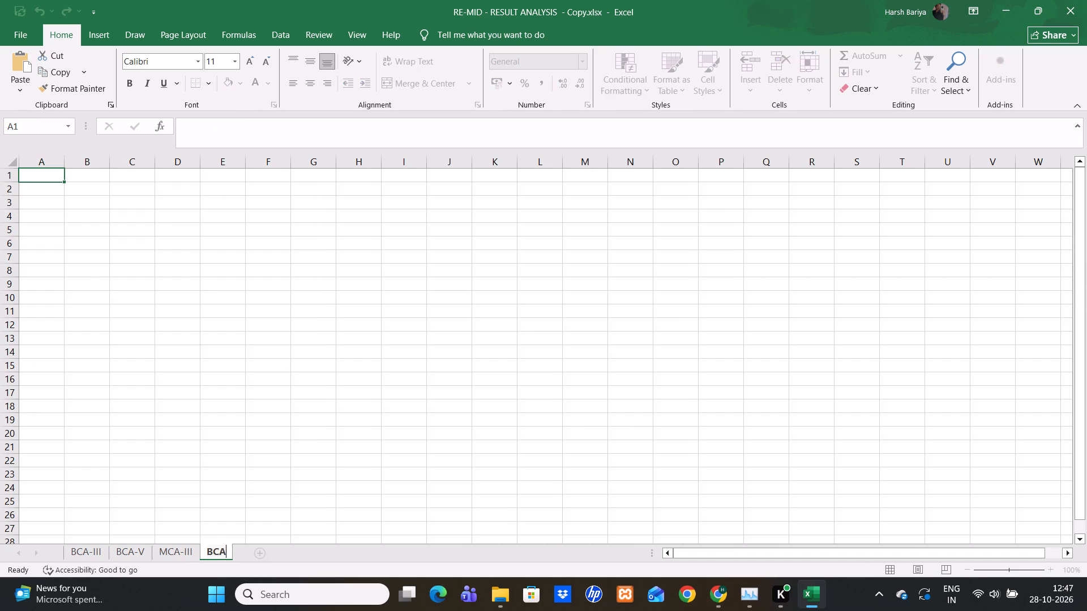
type("-II")
key("space")
key("BackSpace")
type("I PR")
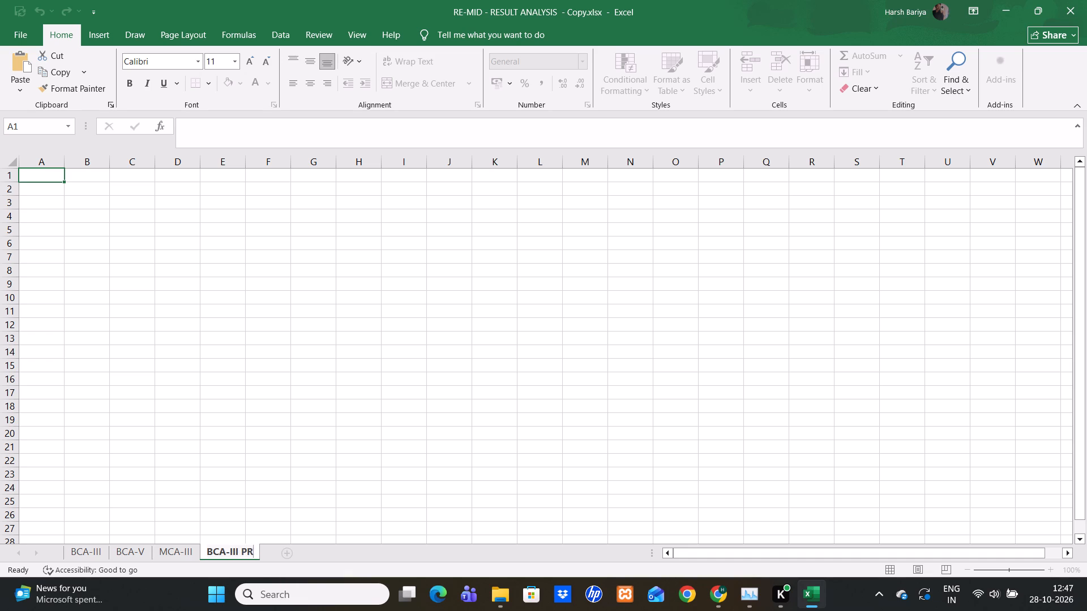
left_click(255, 462)
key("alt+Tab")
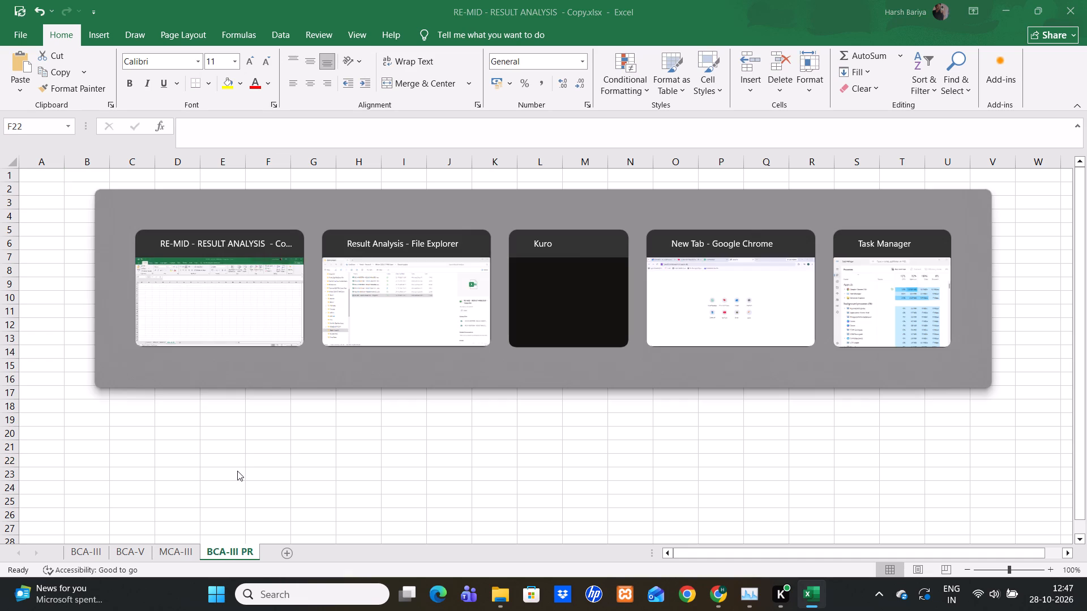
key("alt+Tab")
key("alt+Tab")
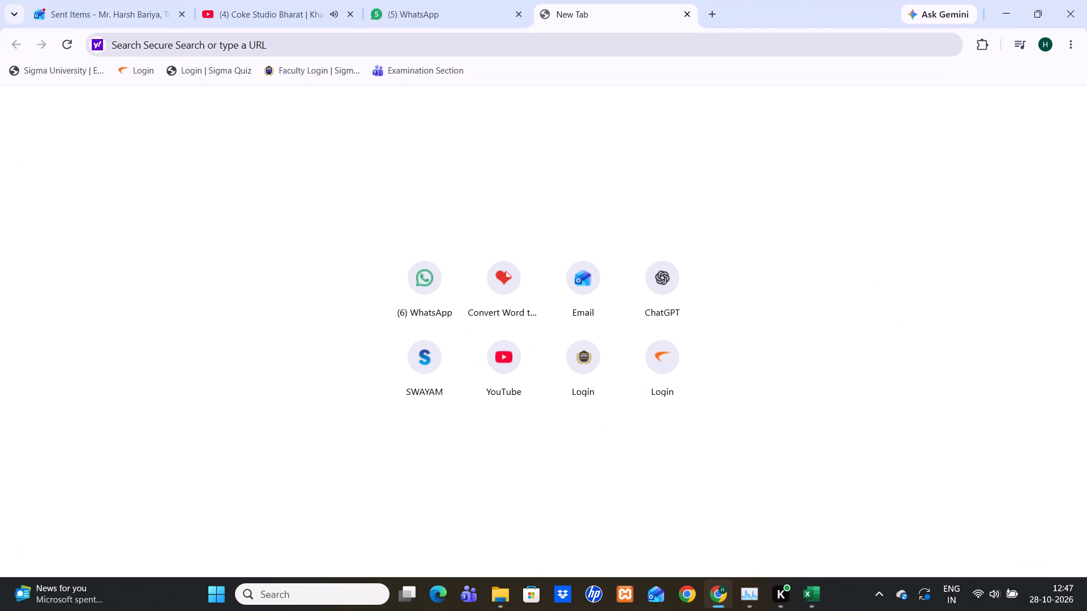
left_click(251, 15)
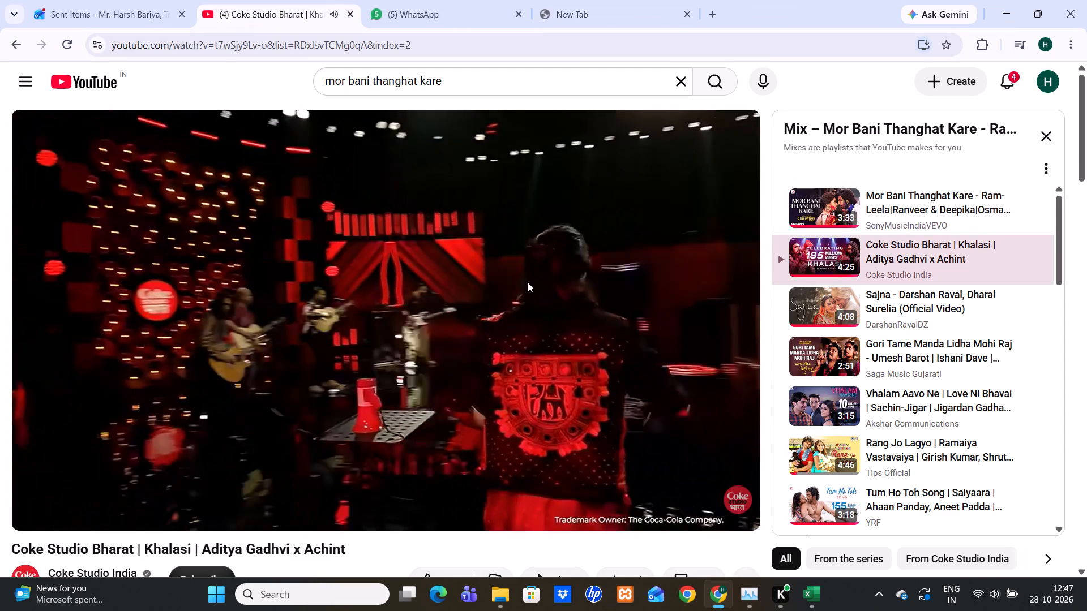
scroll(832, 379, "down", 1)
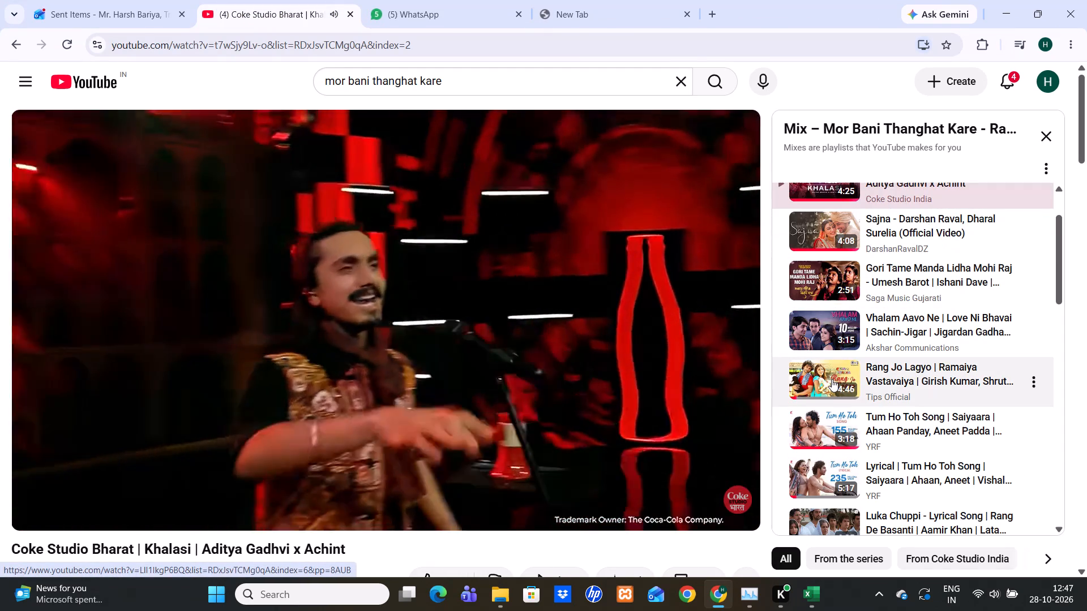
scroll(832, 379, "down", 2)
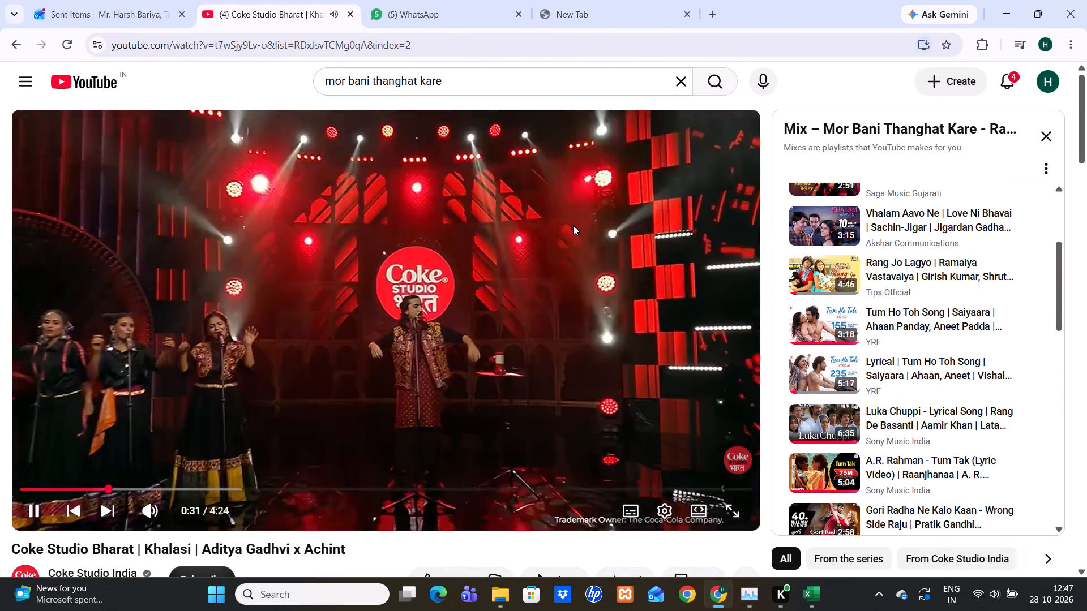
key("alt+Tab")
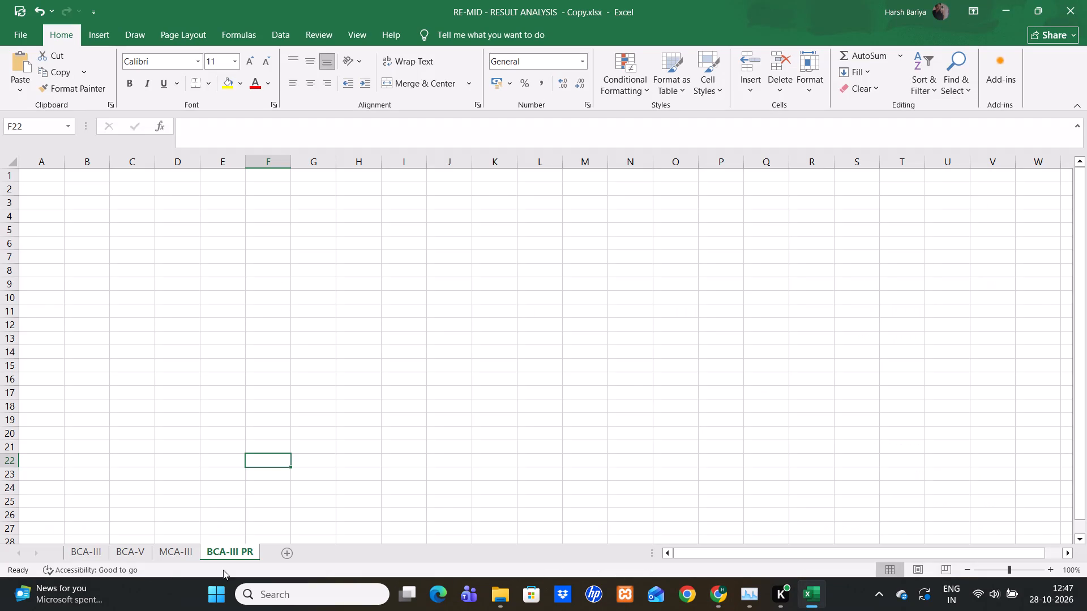
Open the FDBMS PR ATTENDANCE document from the FDBMS practical folder of BCA-III under REMID SOFT COPY in File Explorer.
left_click(78, 552)
scroll(207, 344, "up", 3)
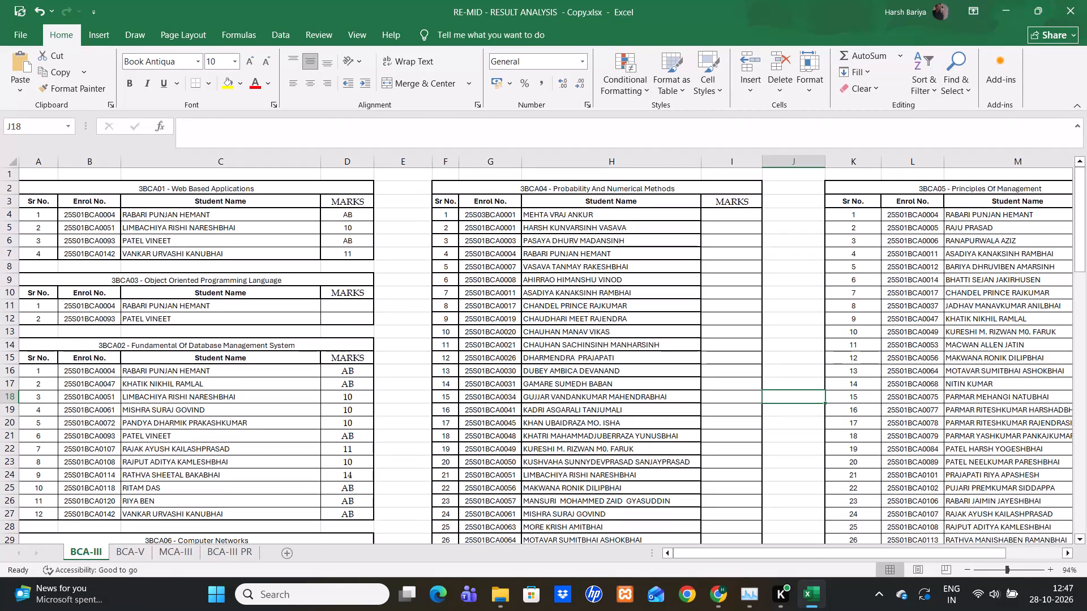
key("alt+Tab")
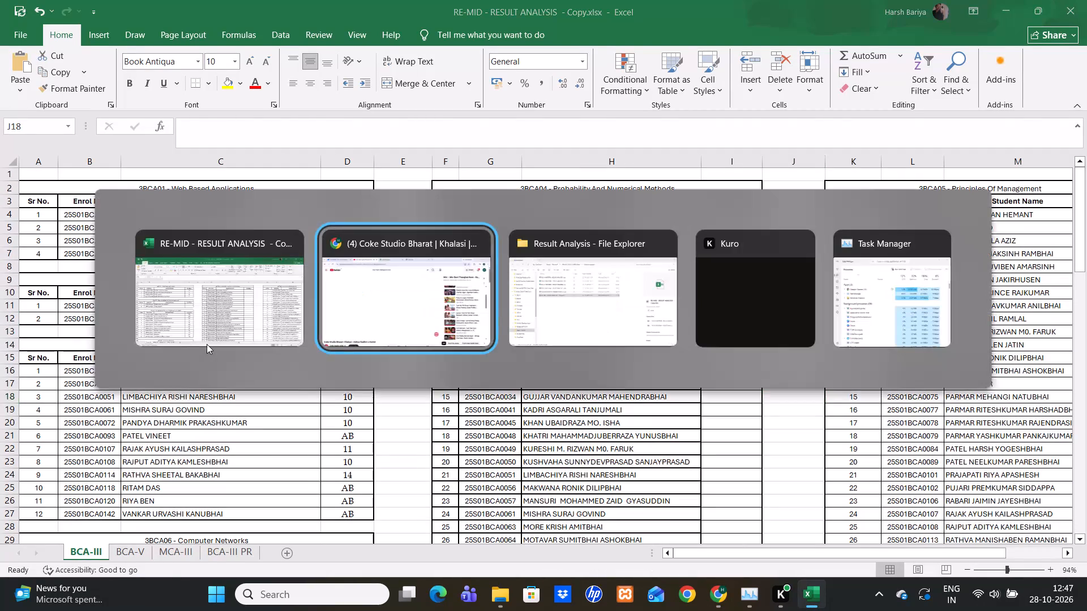
key("alt+Tab")
left_click(93, 47)
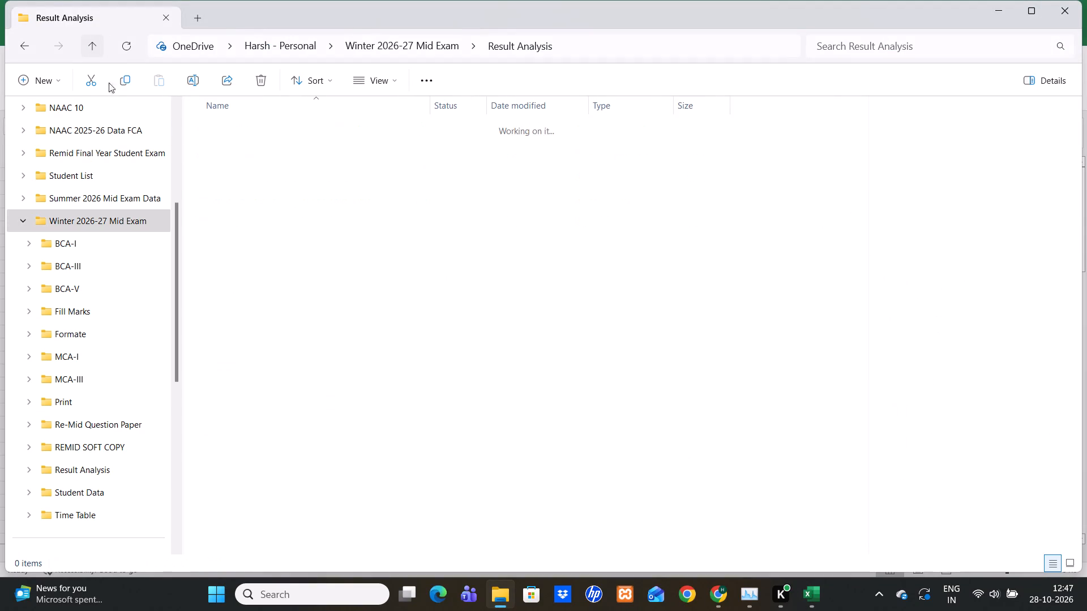
double_click(270, 337)
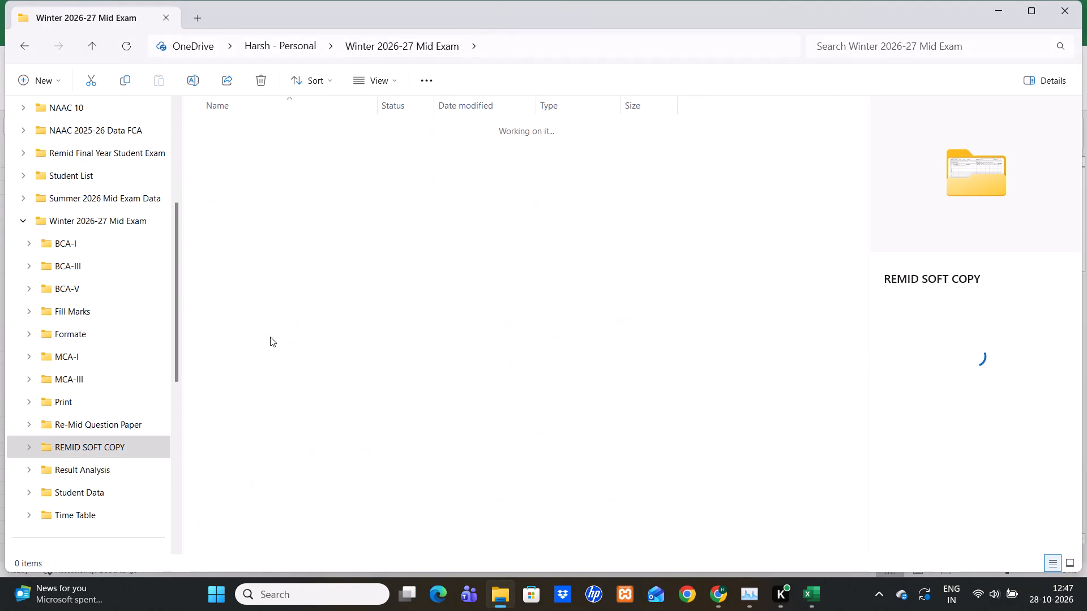
double_click(249, 134)
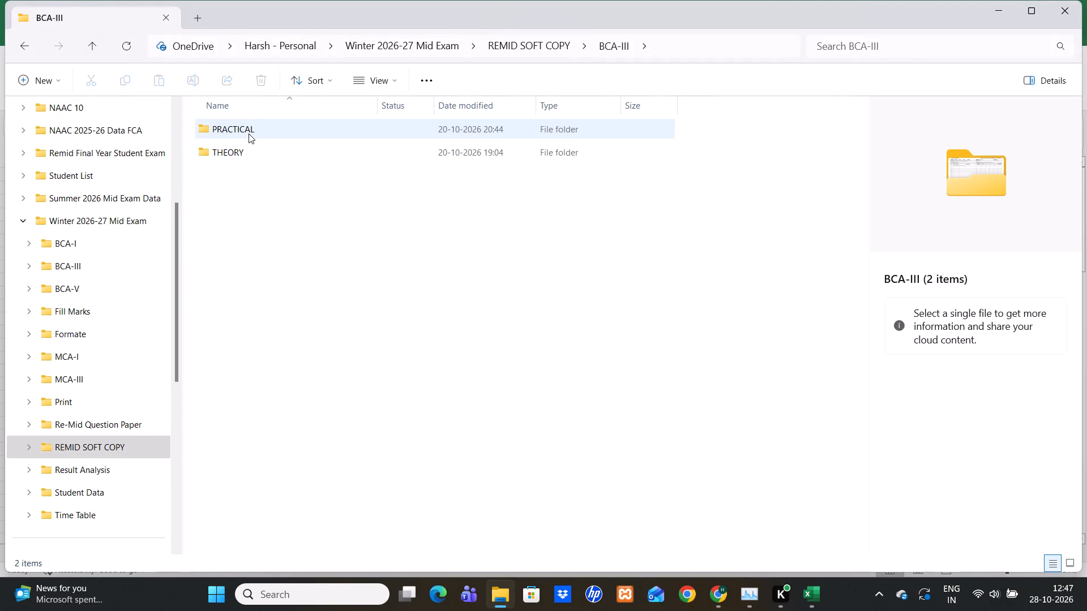
double_click(249, 134)
double_click(249, 134)
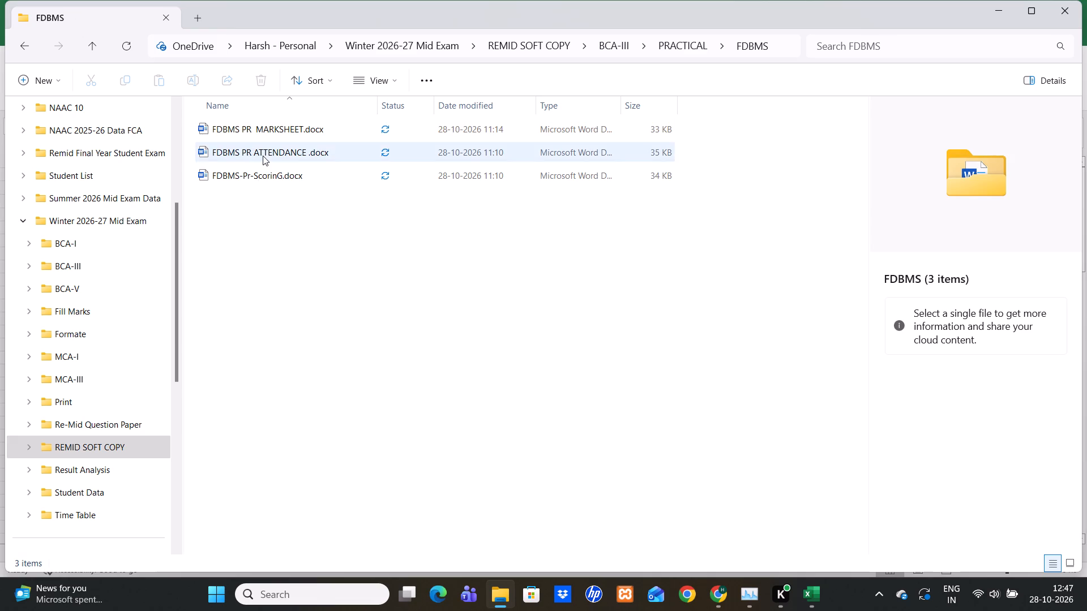
double_click(263, 156)
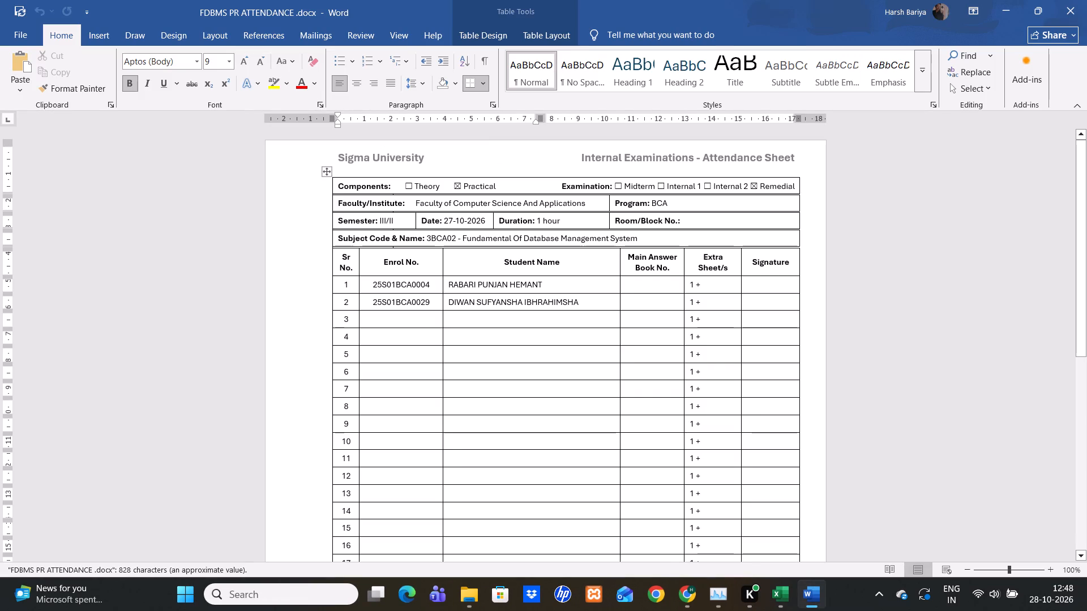
left_click(498, 305)
left_click(590, 304)
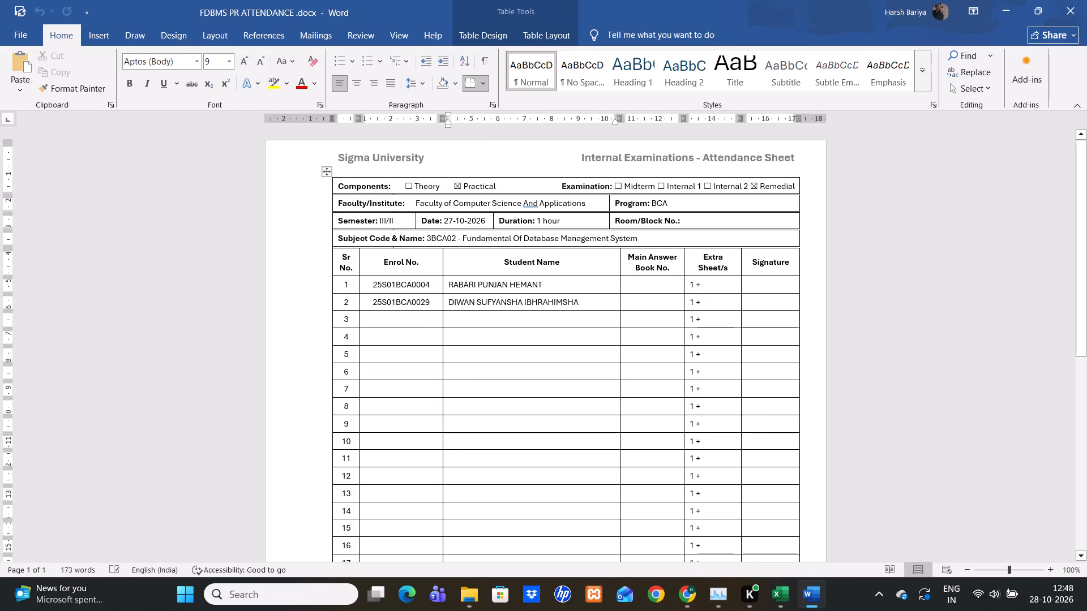
Back in Excel, copy the 3BCA03 - Object Oriented Programming Language table from the BCA-III sheet to cell A3 of BCA-III PR.
key("alt+Tab")
key("alt+Tab")
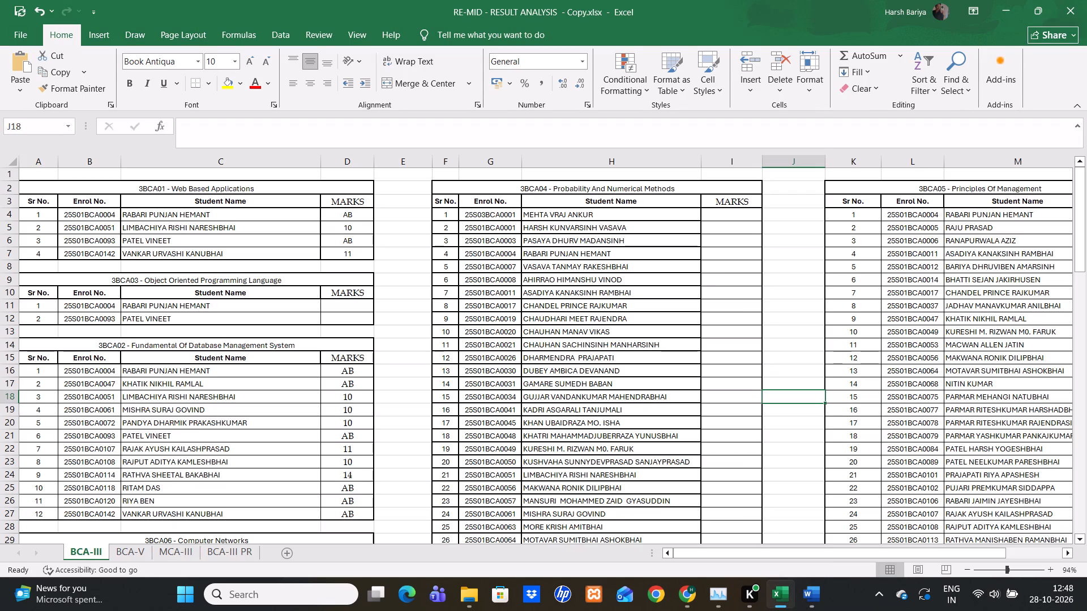
left_click_drag(199, 281, 207, 313)
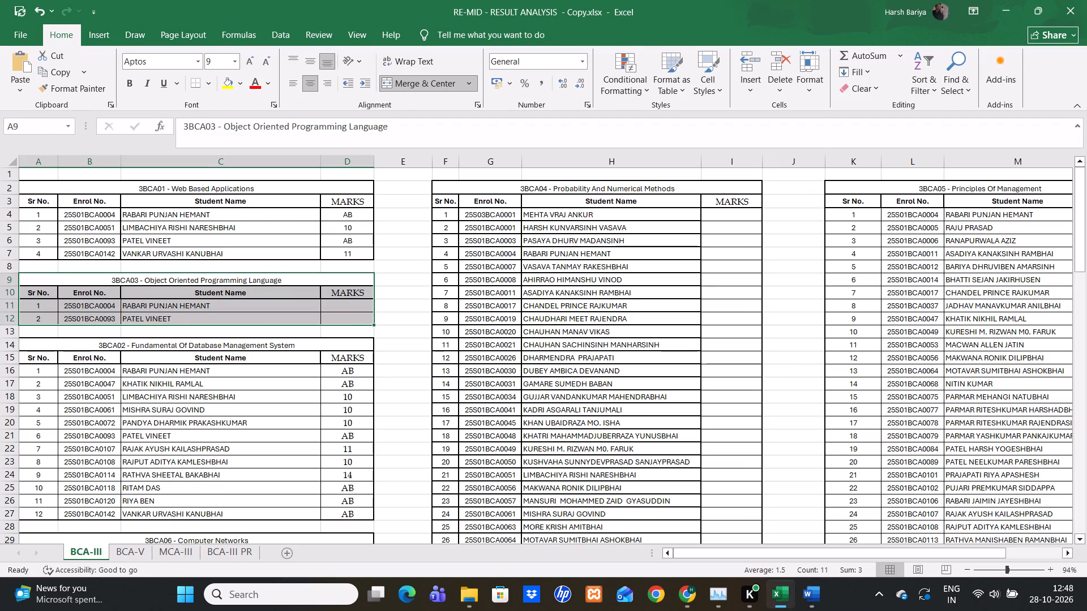
key("ctrl+c")
left_click(222, 552)
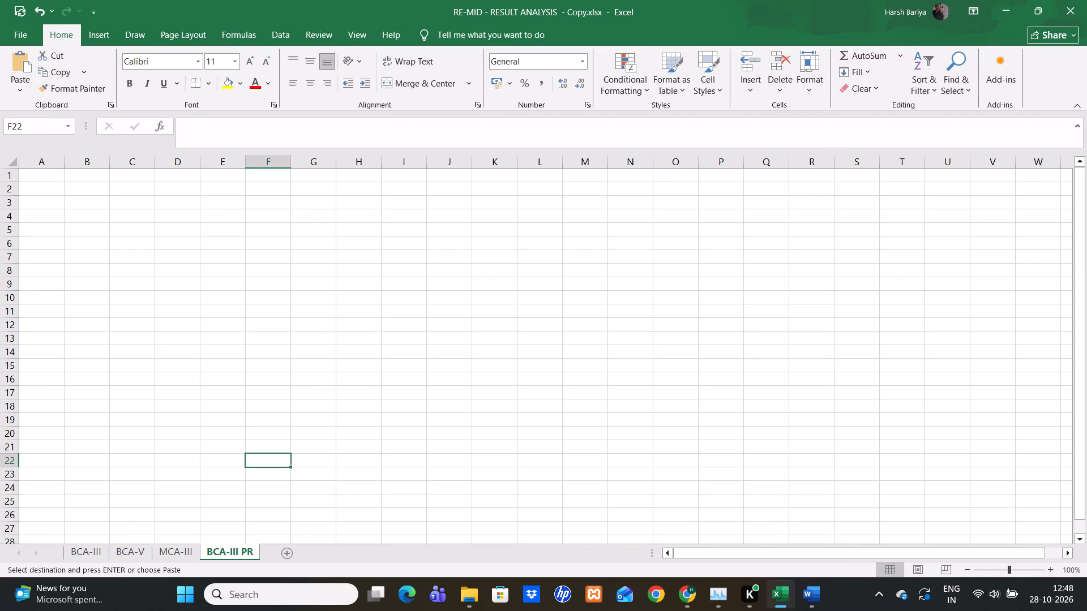
left_click(46, 201)
key("ctrl+v")
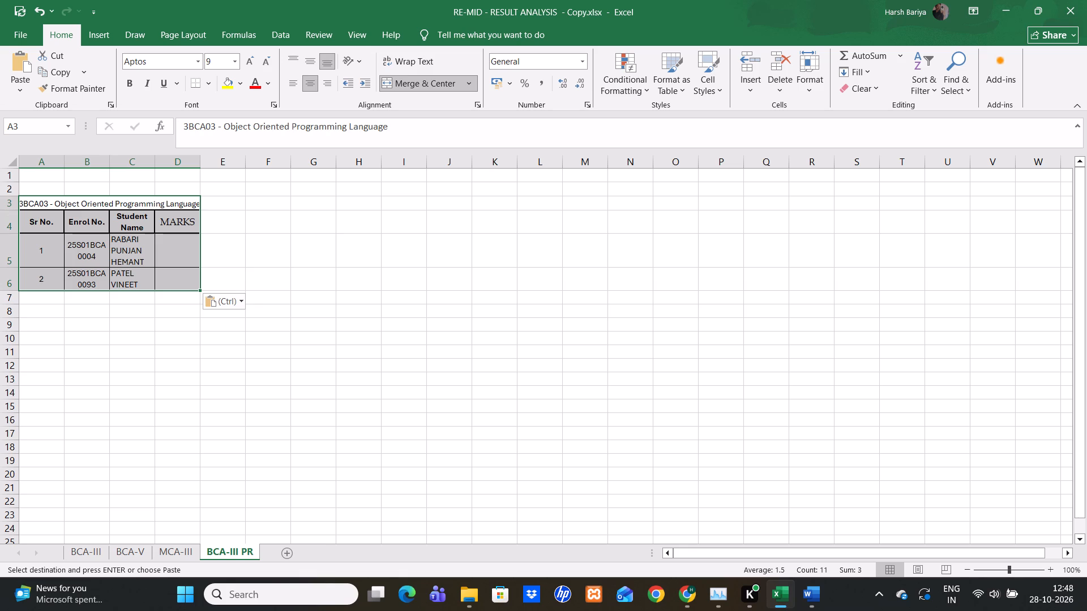
Turn off text wrapping in the pasted table and autofit the Enrol No. and Student Name columns.
left_click(386, 63)
left_click(393, 64)
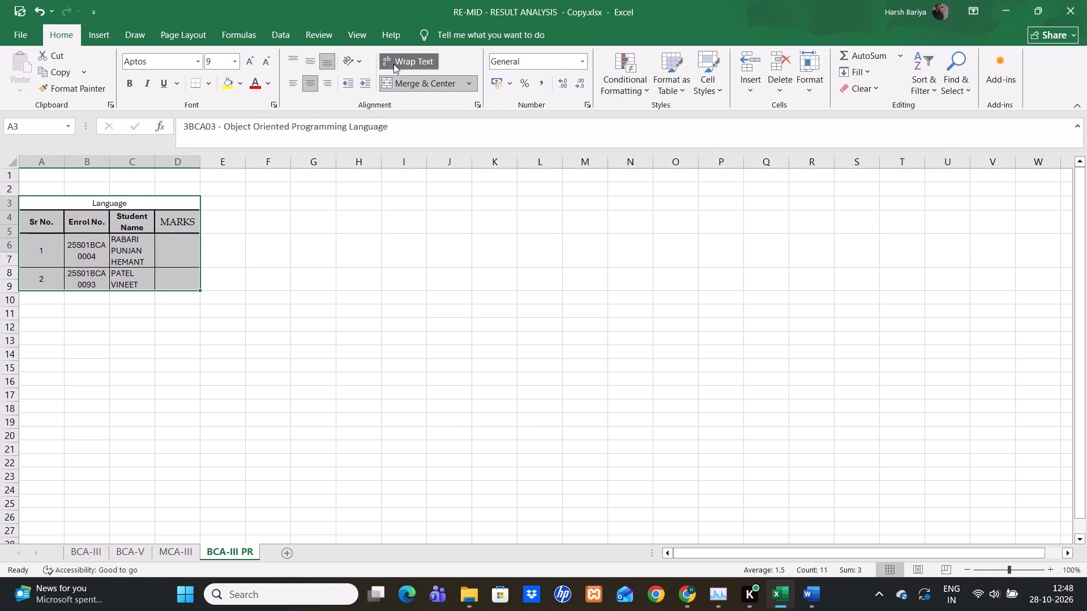
left_click(212, 257)
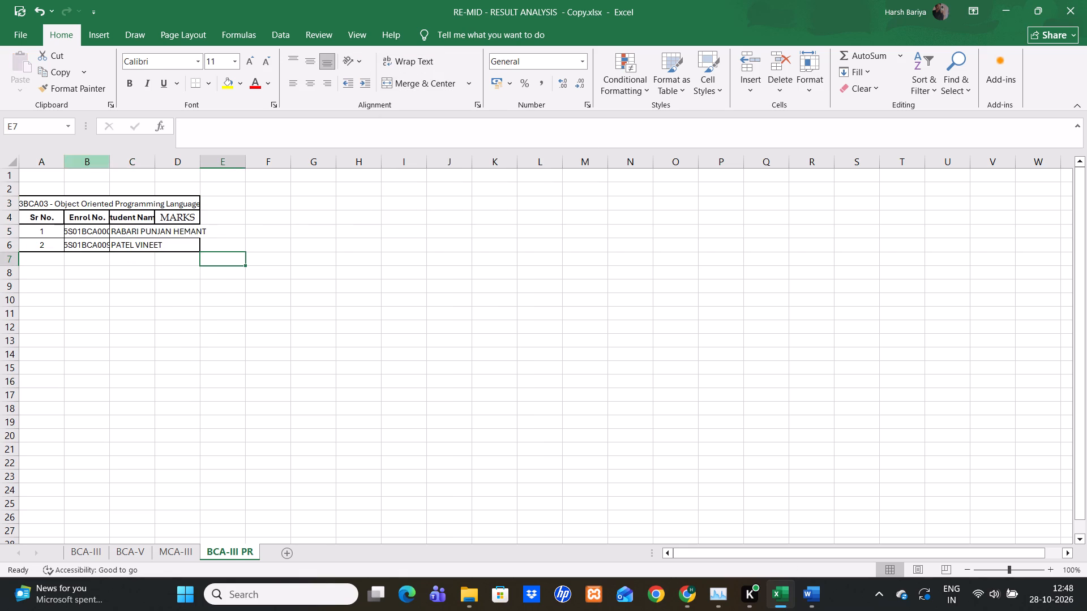
double_click(113, 161)
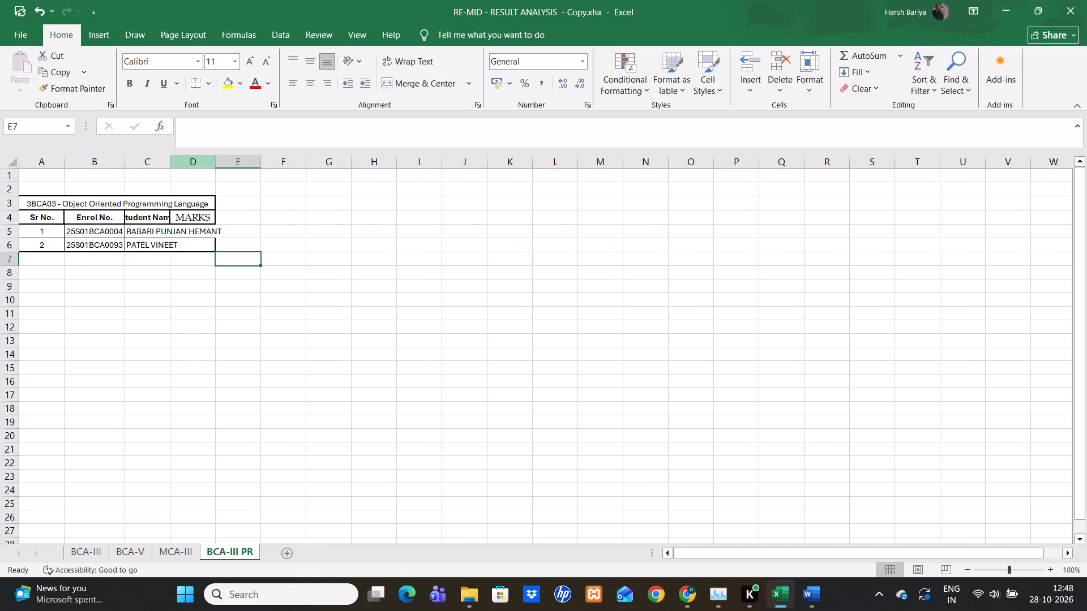
double_click(173, 163)
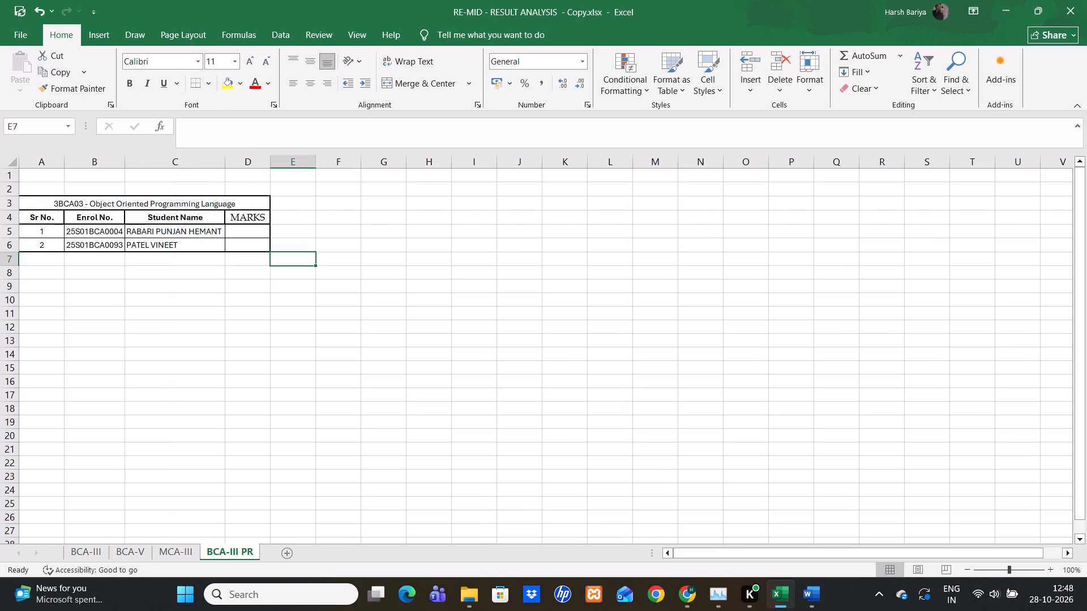
Replace the heading in A3 with the subject code and name from FDBMS PR ATTENDANCE, 3BCA02 - Fundamental Of Database Management System.
key("alt+Tab")
left_click_drag(640, 239, 477, 244)
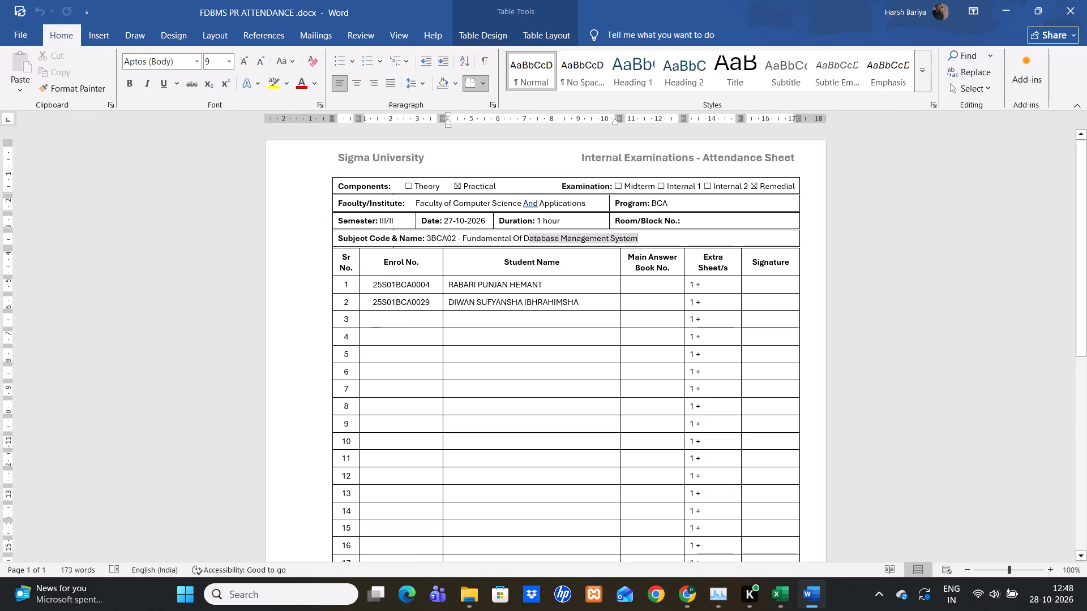
left_click_drag(477, 244, 444, 246)
left_click(444, 246)
left_click(447, 281)
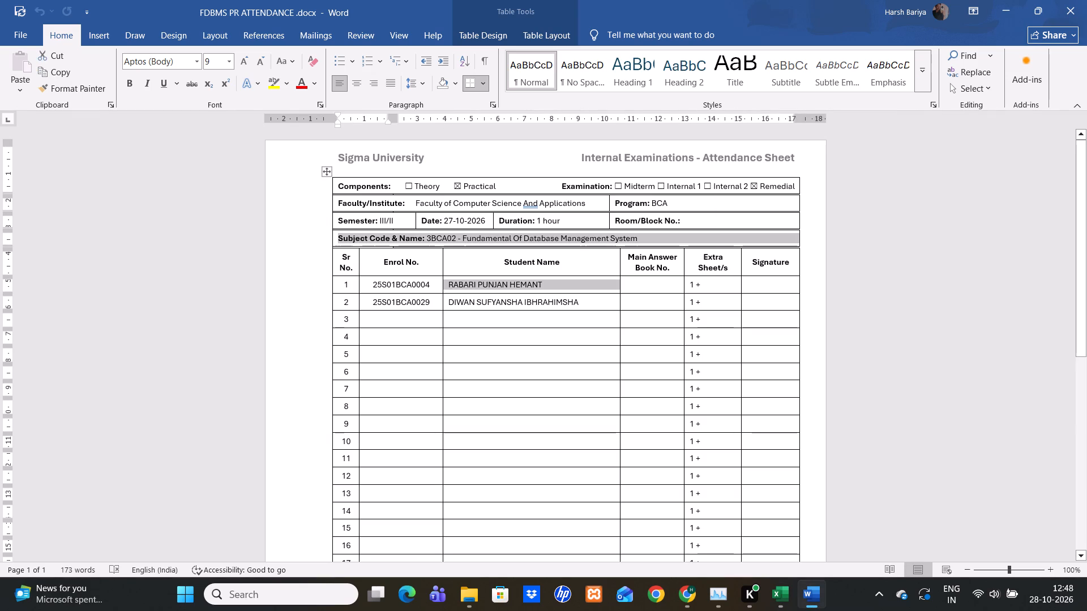
left_click_drag(427, 238, 640, 238)
key("ctrl+c")
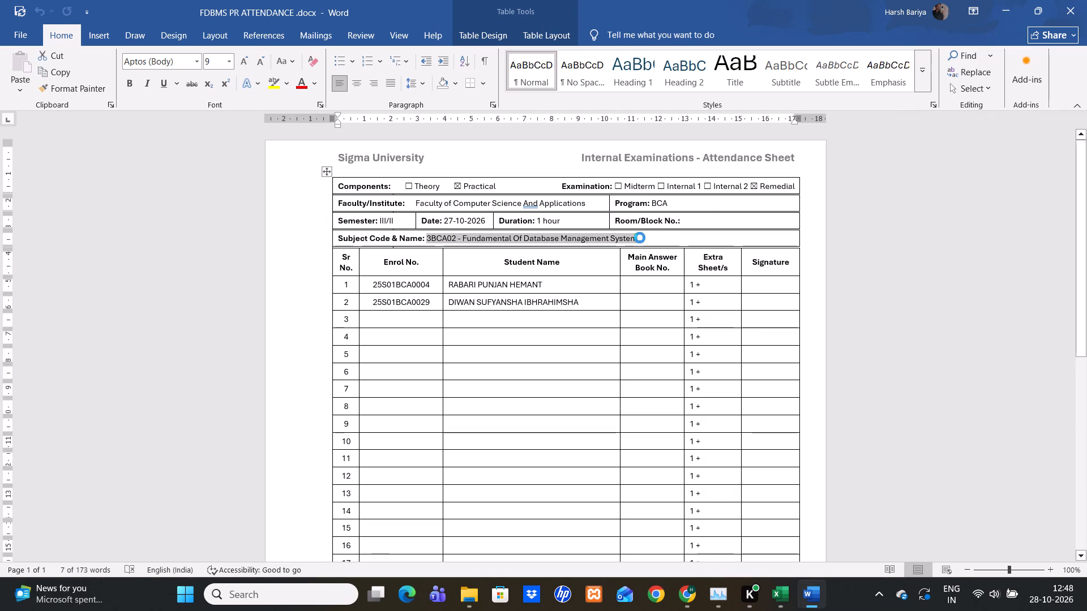
key("alt+Tab")
double_click(249, 207)
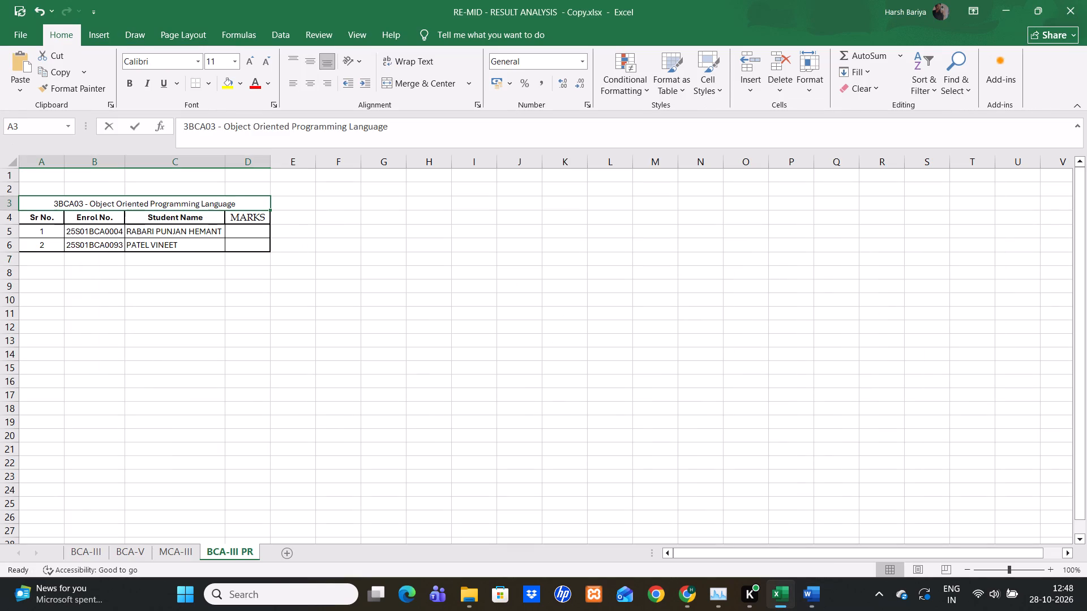
left_click_drag(244, 205, 57, 208)
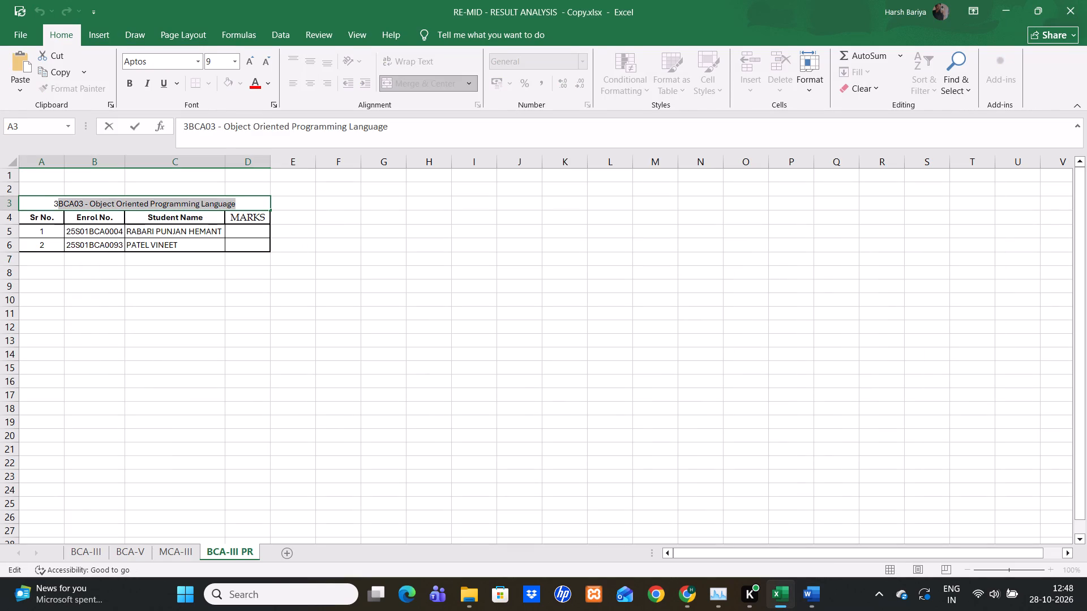
left_click_drag(57, 208, 55, 207)
key("ctrl+v")
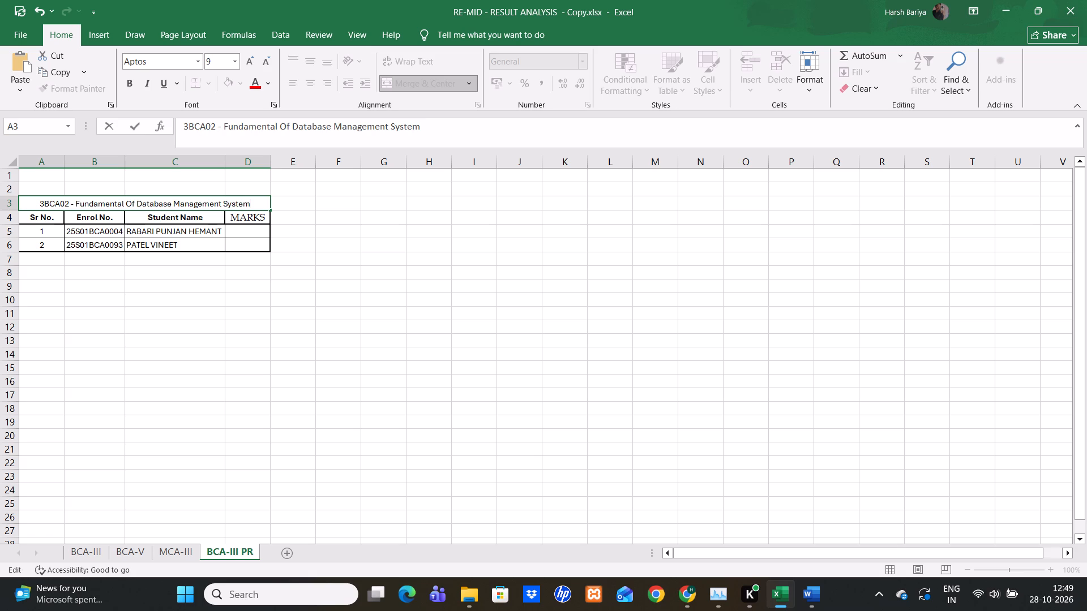
Switch to Word and close the FDBMS PR ATTENDANCE document.
key("alt+Tab")
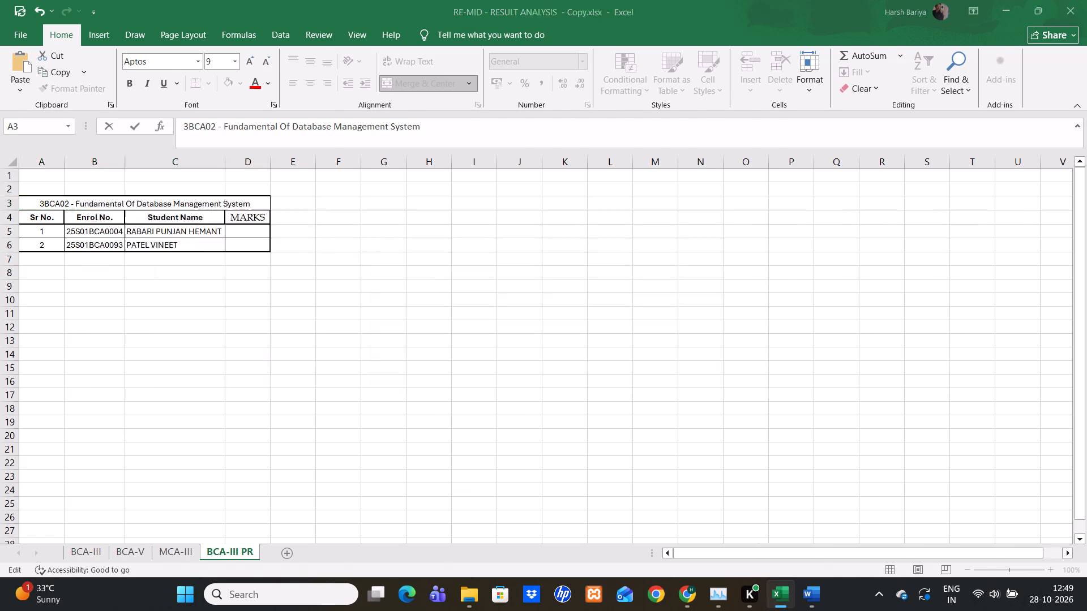
left_click(536, 355)
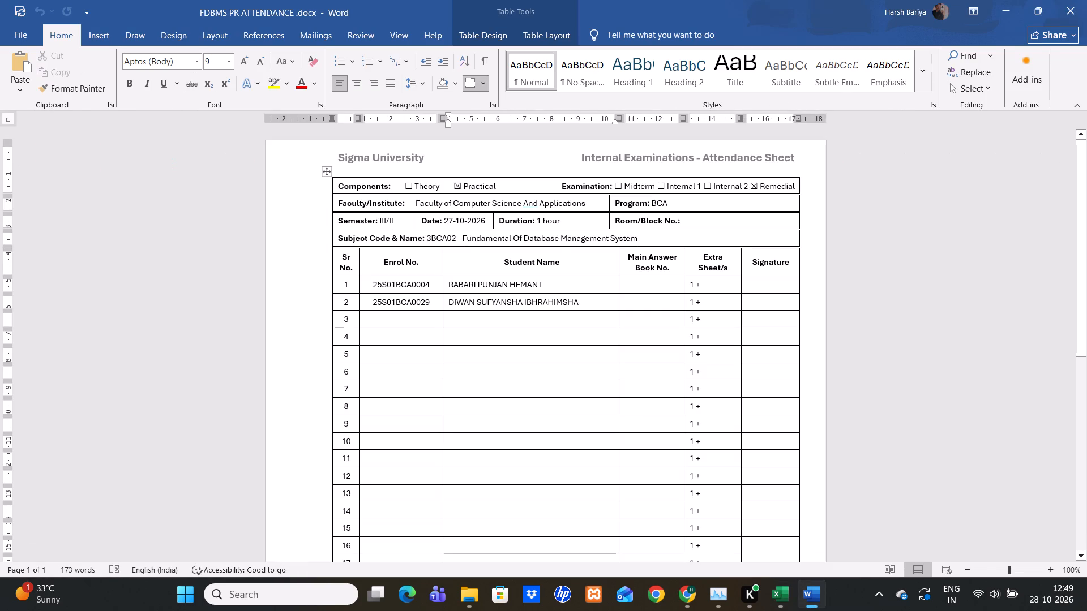
left_click(1073, 11)
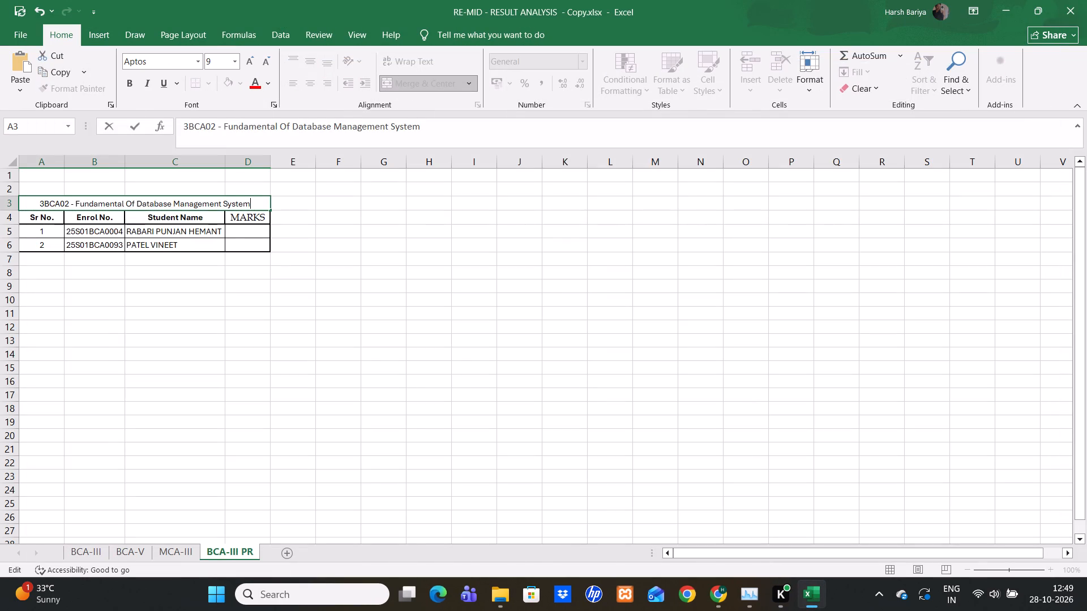
Append (PRACTICAL) to the Fundamental Of Database Management System heading in A3.
key("space")
key("shift+parenleft")
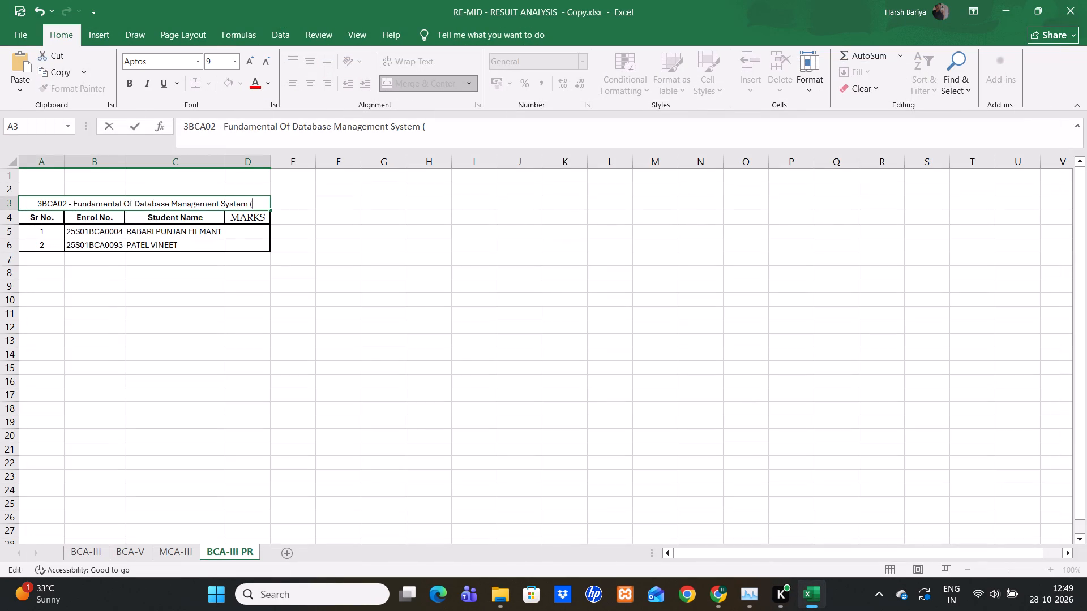
type("PRACTICAL")
key("shift+parenright")
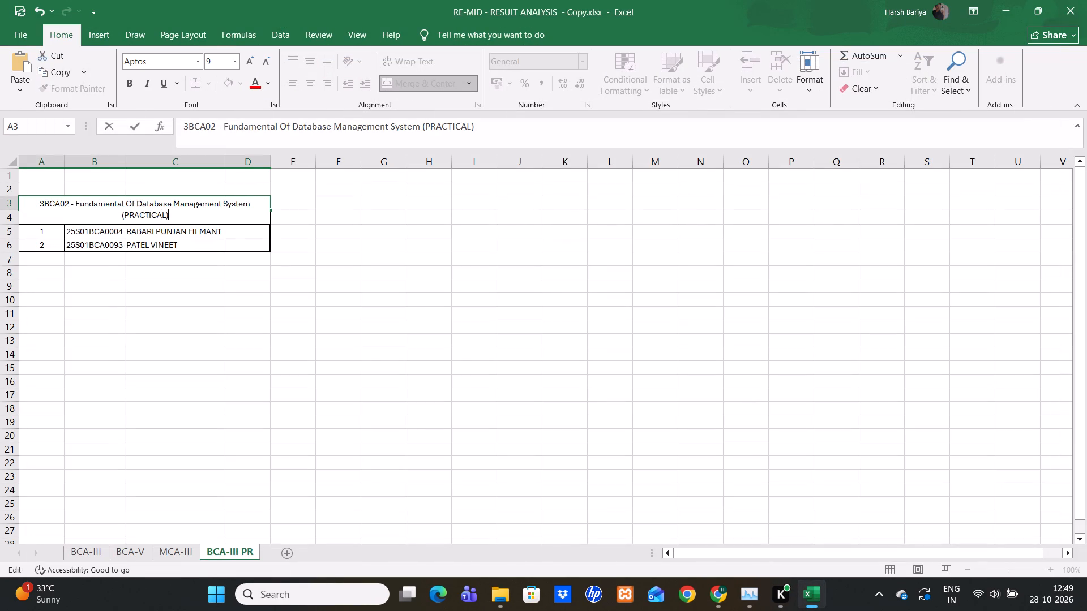
left_click(280, 294)
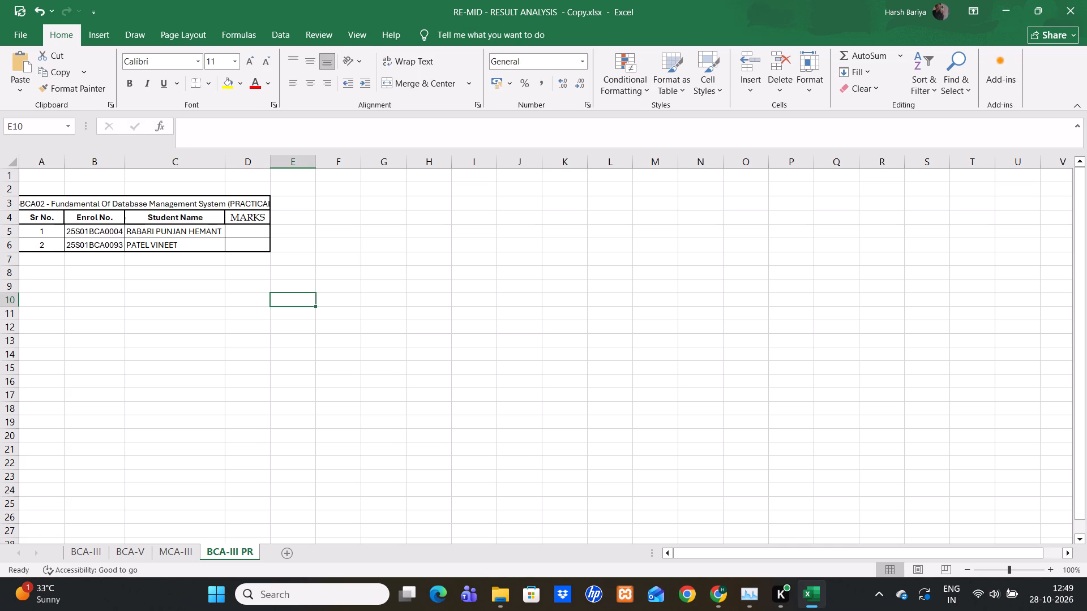
Widen the MARKS column until the full A3 heading fits, and save the workbook.
double_click(269, 165)
left_click_drag(269, 165, 283, 164)
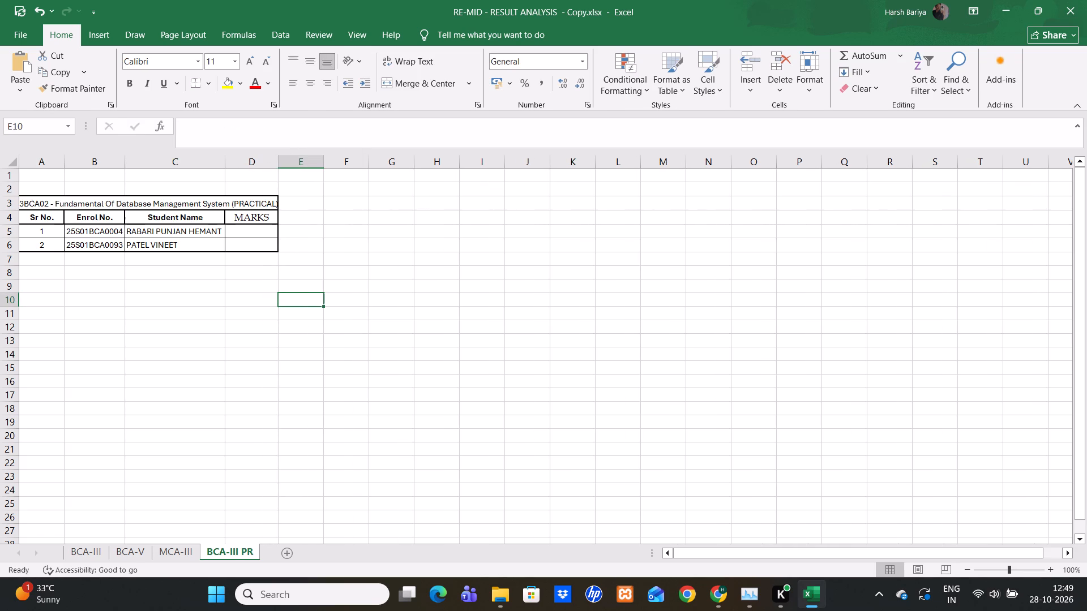
left_click_drag(283, 164, 305, 161)
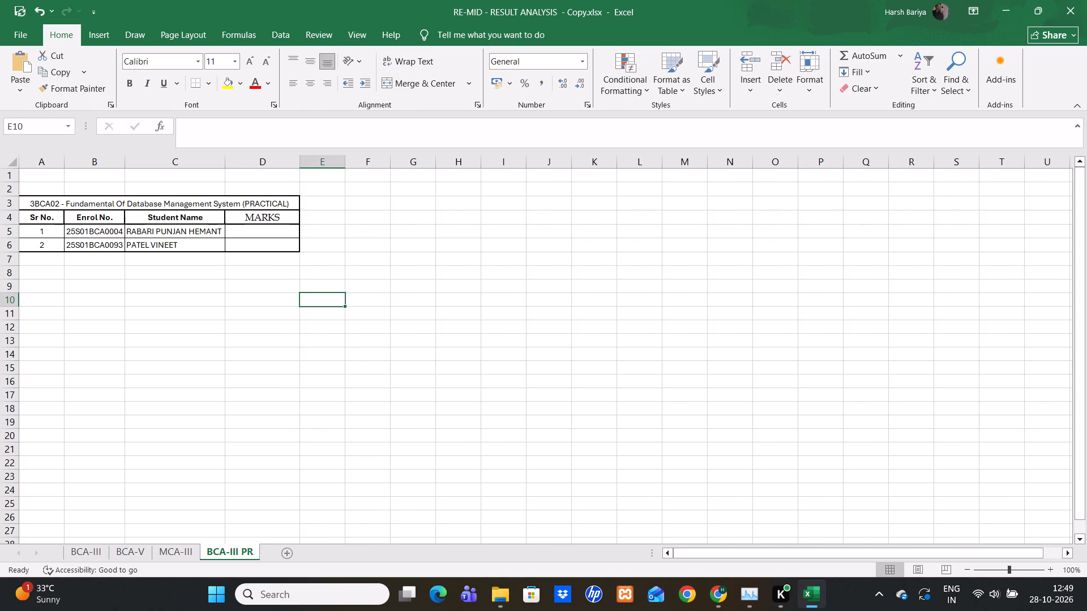
left_click(286, 329)
key("ctrl+s")
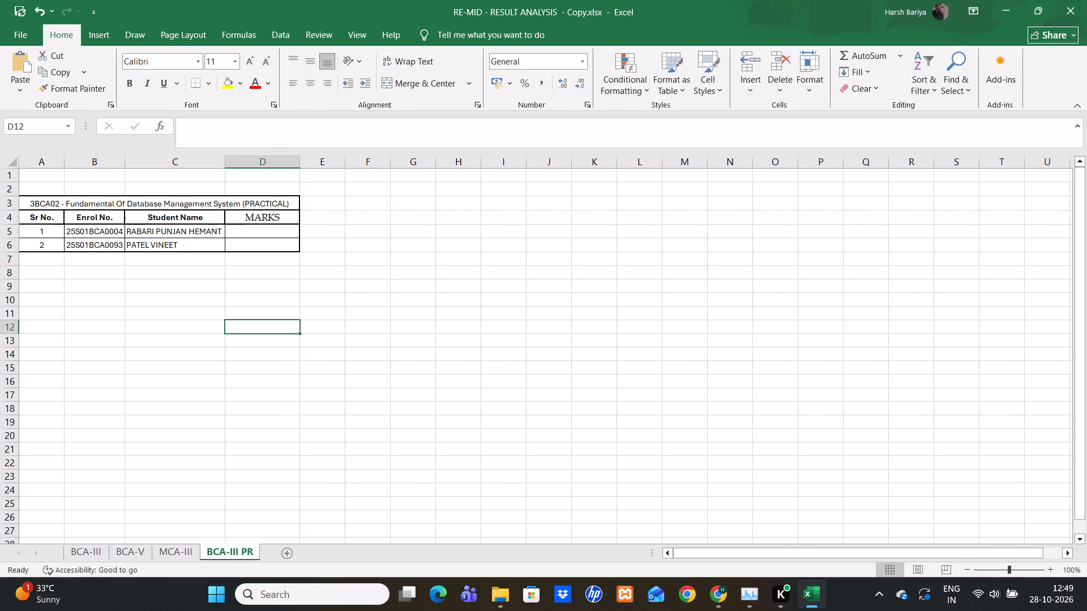
In File Explorer, open the OOPL PR ATTENDANCE document from the OOPL folder under PRACTICAL.
key("alt+Tab")
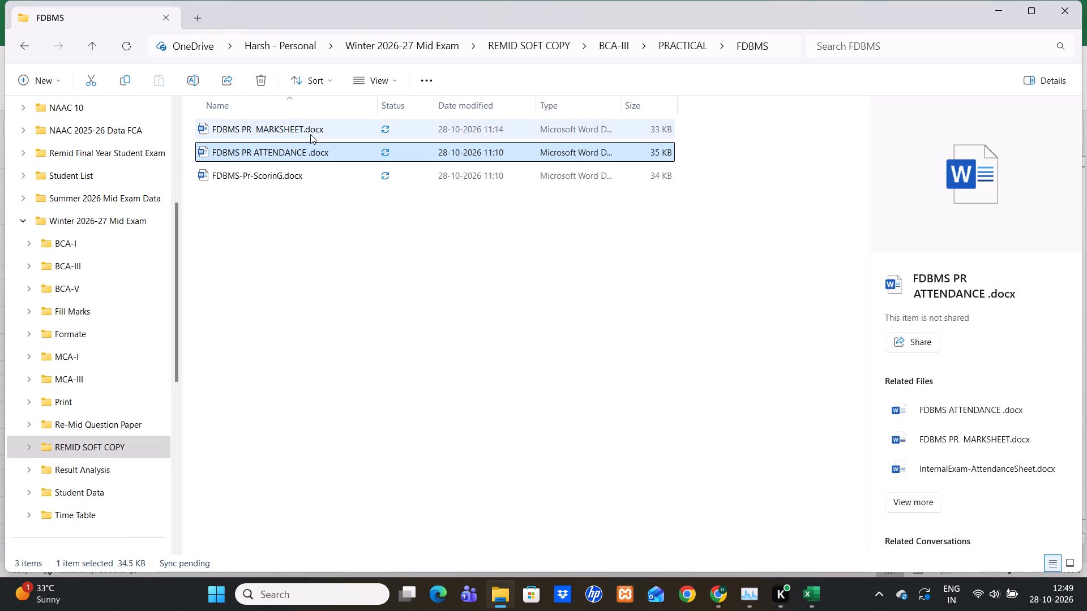
left_click(97, 48)
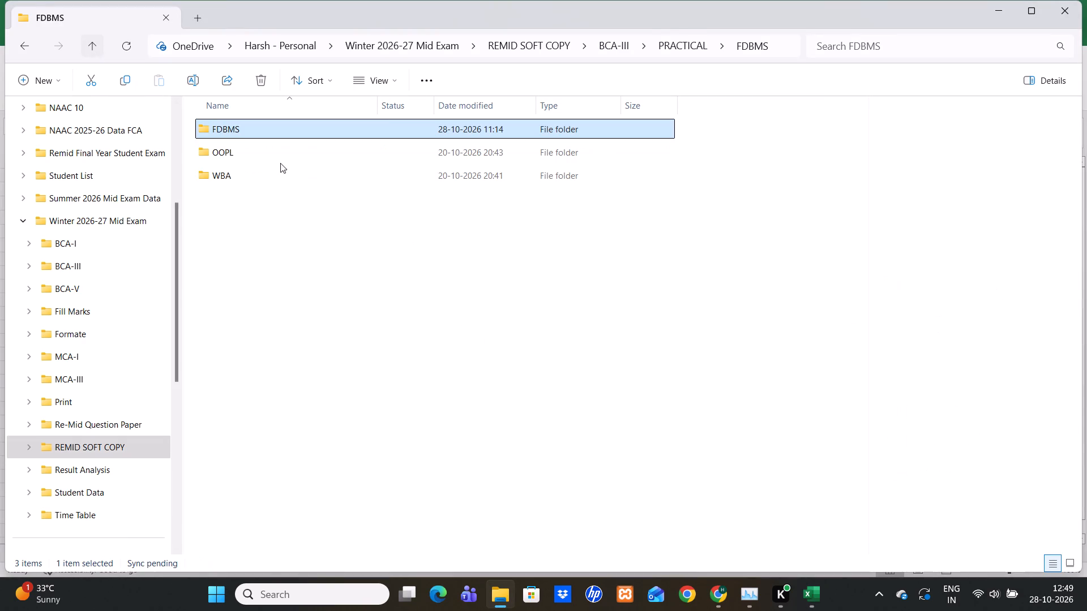
double_click(302, 153)
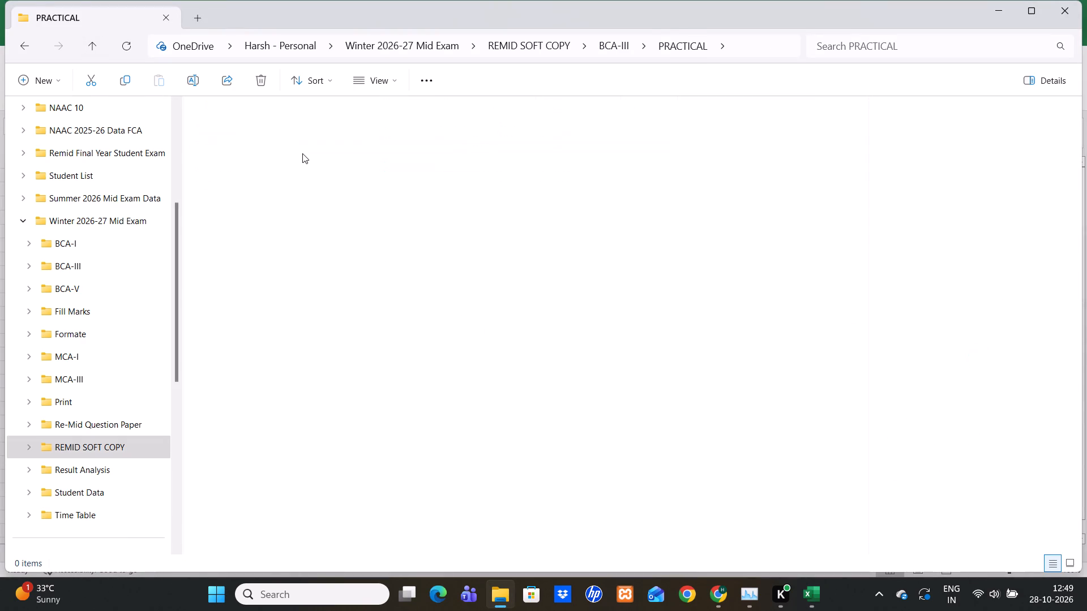
double_click(300, 151)
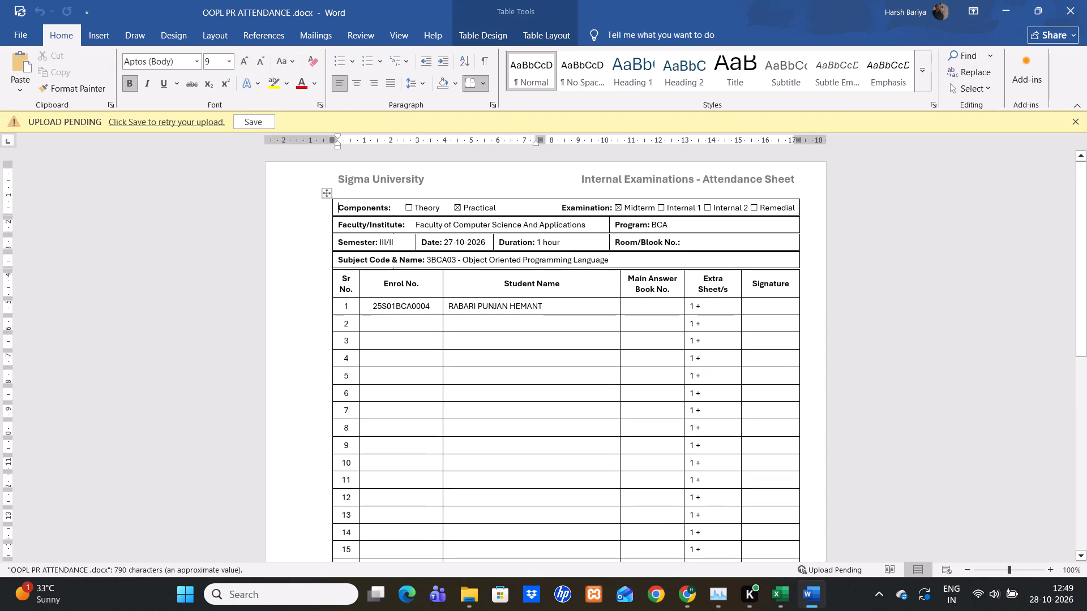
Back in Excel, copy the whole 3BCA02 practical table with its heading to cell A8 of BCA-III PR.
key("alt+Tab")
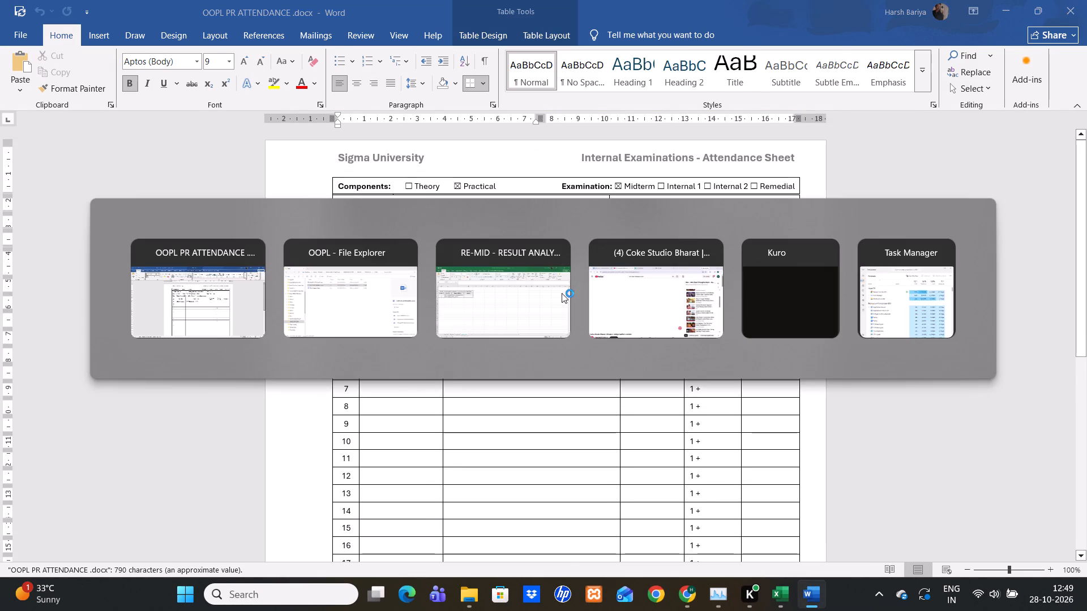
key("alt+Tab")
left_click_drag(206, 201, 207, 214)
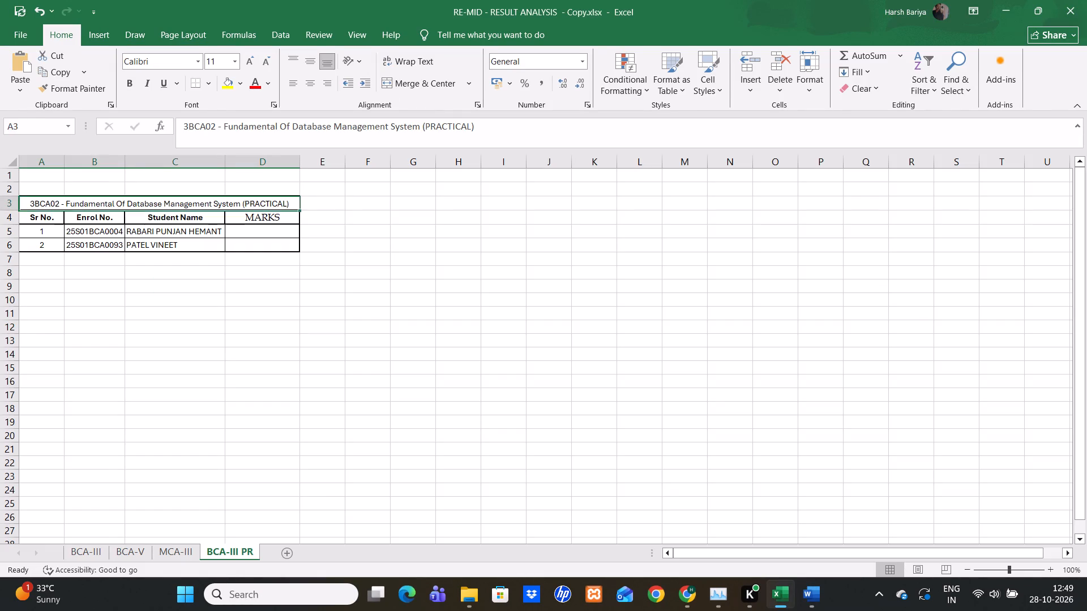
left_click_drag(207, 214, 211, 242)
key("ctrl+c")
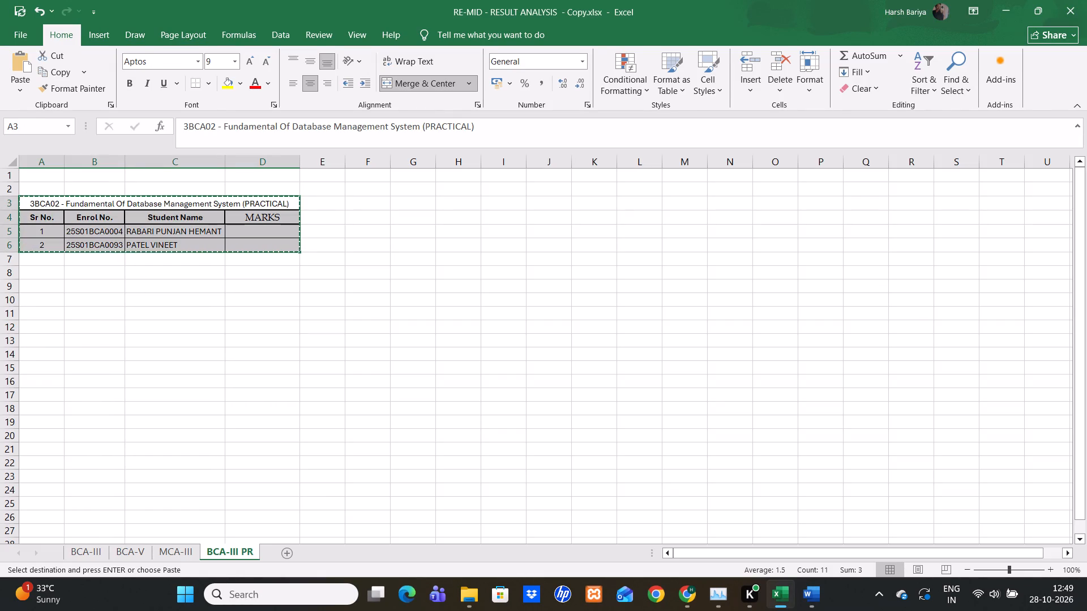
left_click(50, 278)
key("ctrl+v")
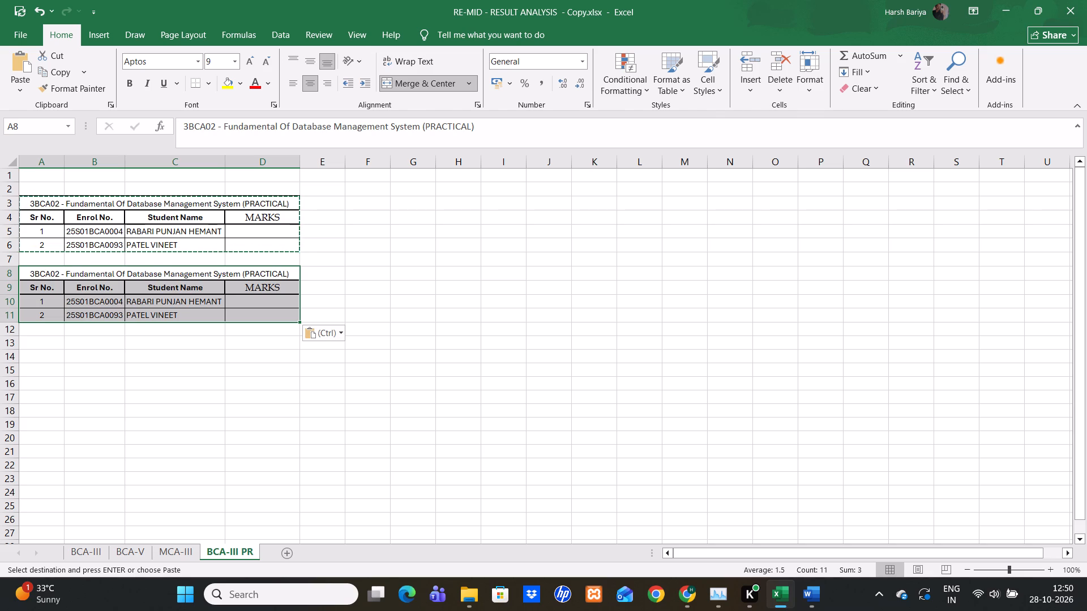
Replace the subject in the A8 heading with 3BCA03 - Object Oriented Programming Language from OOPL PR ATTENDANCE, keeping (PRACTICAL).
key("alt+Tab")
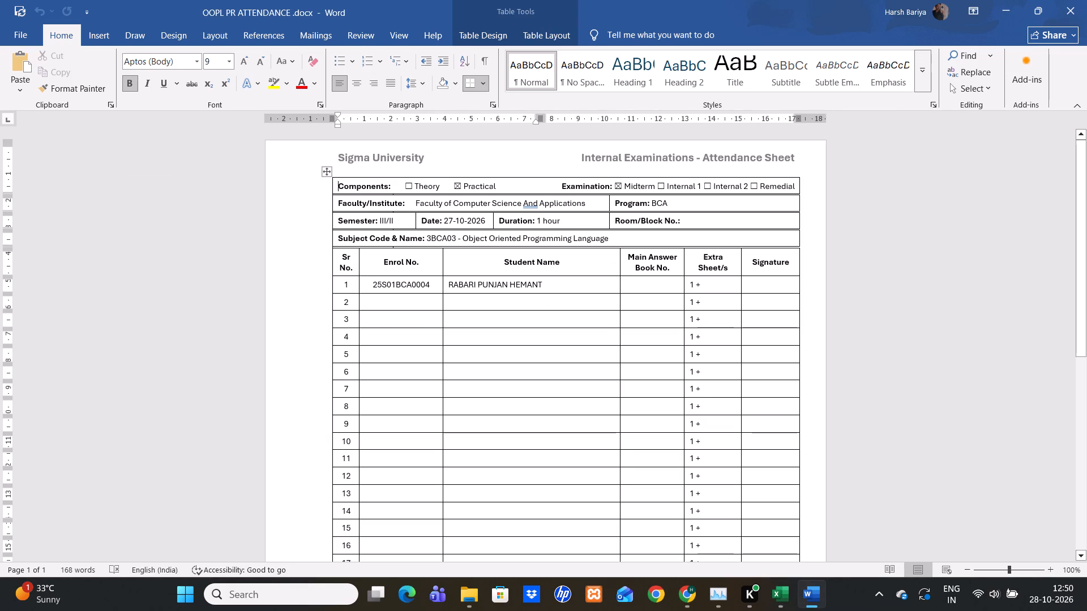
key("alt+Tab")
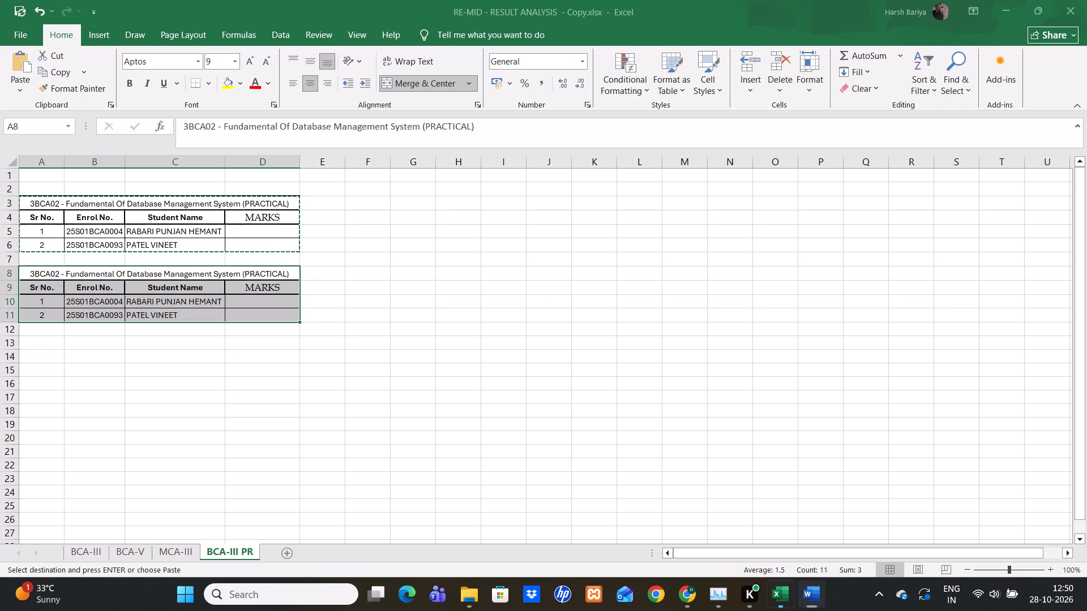
key("alt+Tab")
left_click_drag(615, 239, 465, 246)
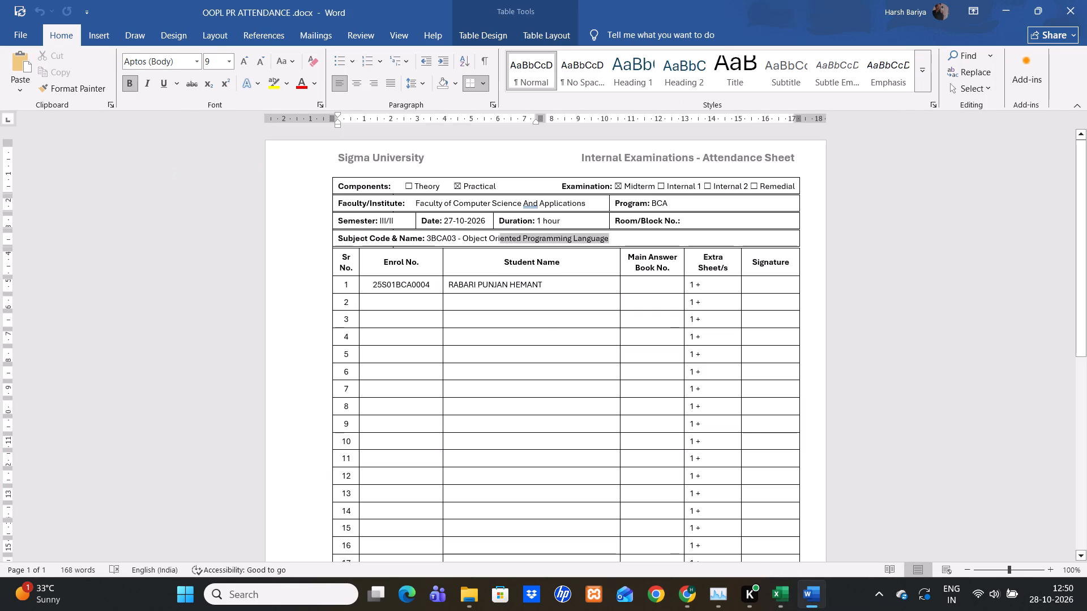
left_click_drag(465, 246, 435, 239)
left_click(435, 239)
left_click_drag(427, 238, 605, 233)
key("ctrl+c")
key("alt+Tab")
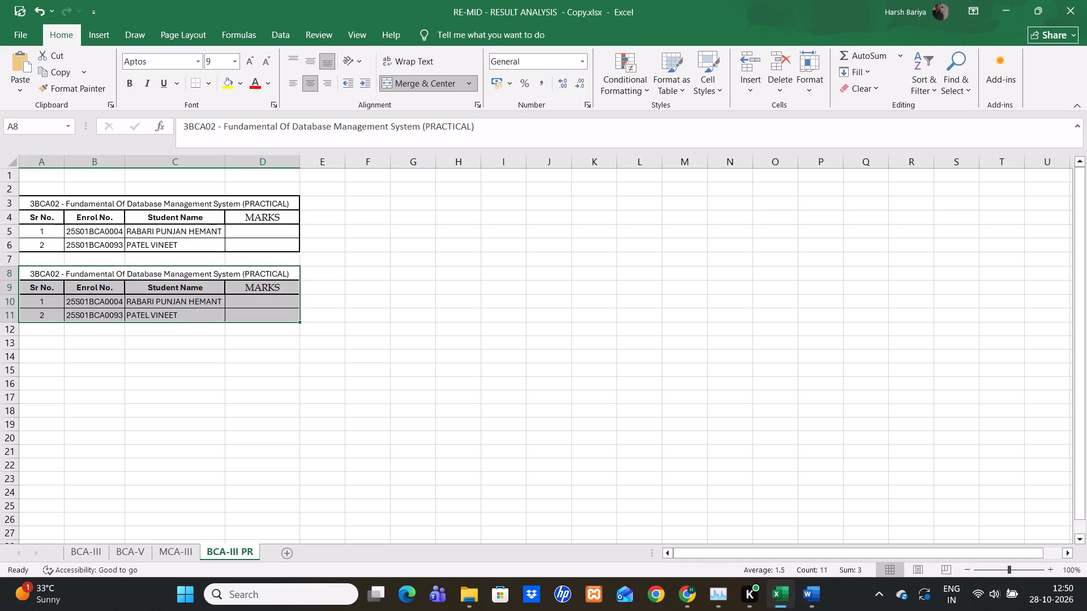
double_click(78, 272)
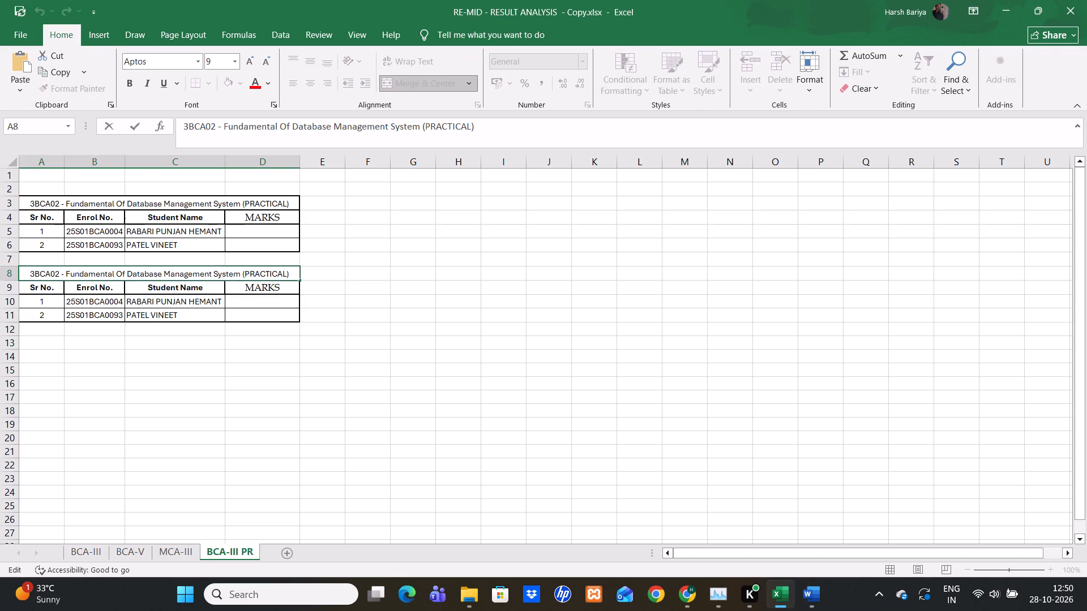
left_click_drag(28, 271, 258, 273)
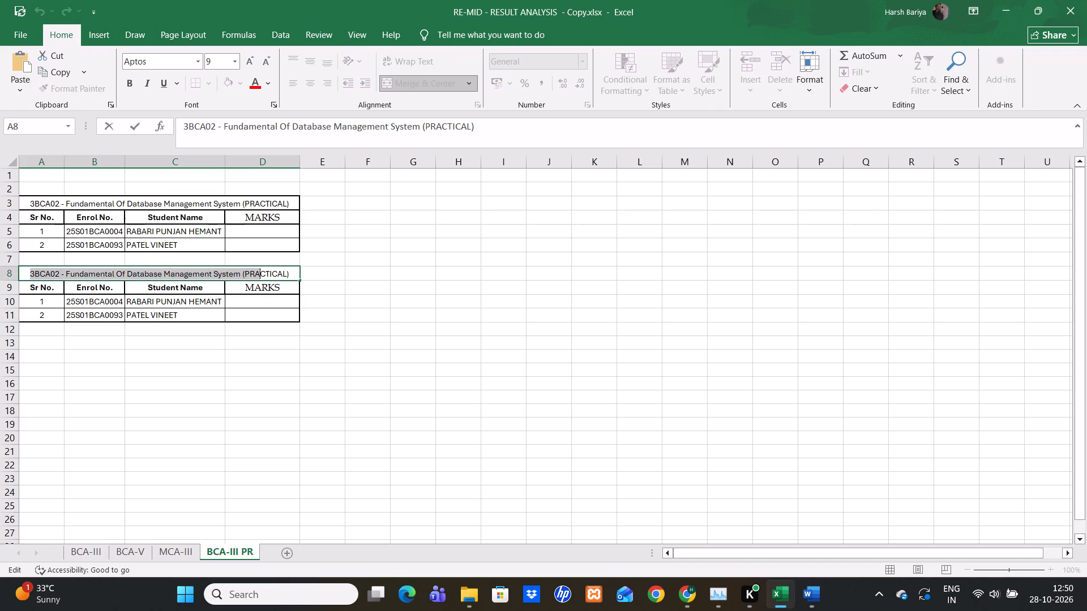
left_click_drag(258, 273, 241, 272)
key("ctrl+v")
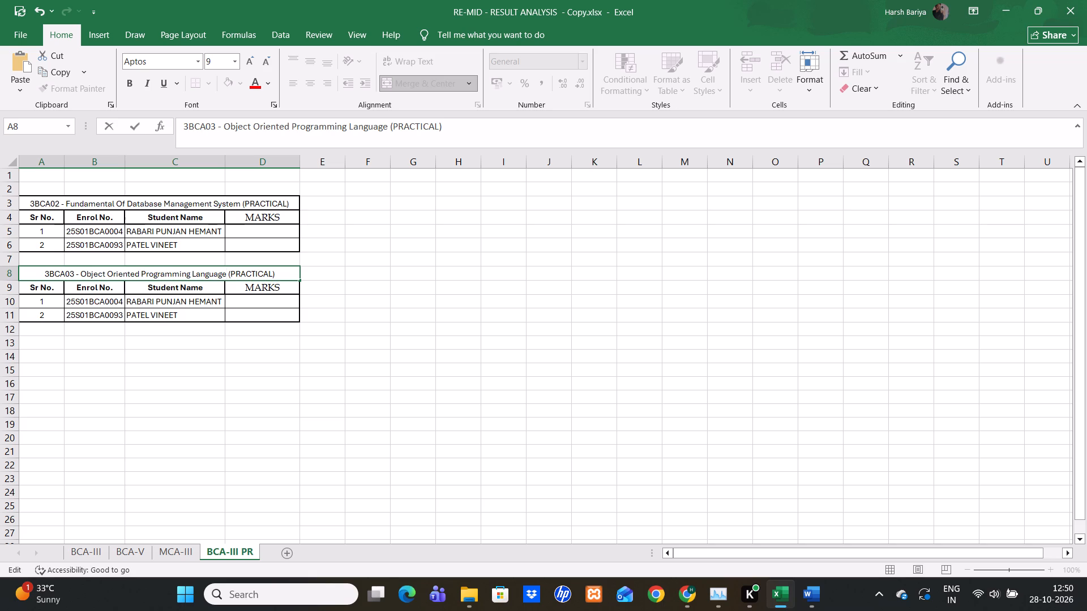
left_click(211, 368)
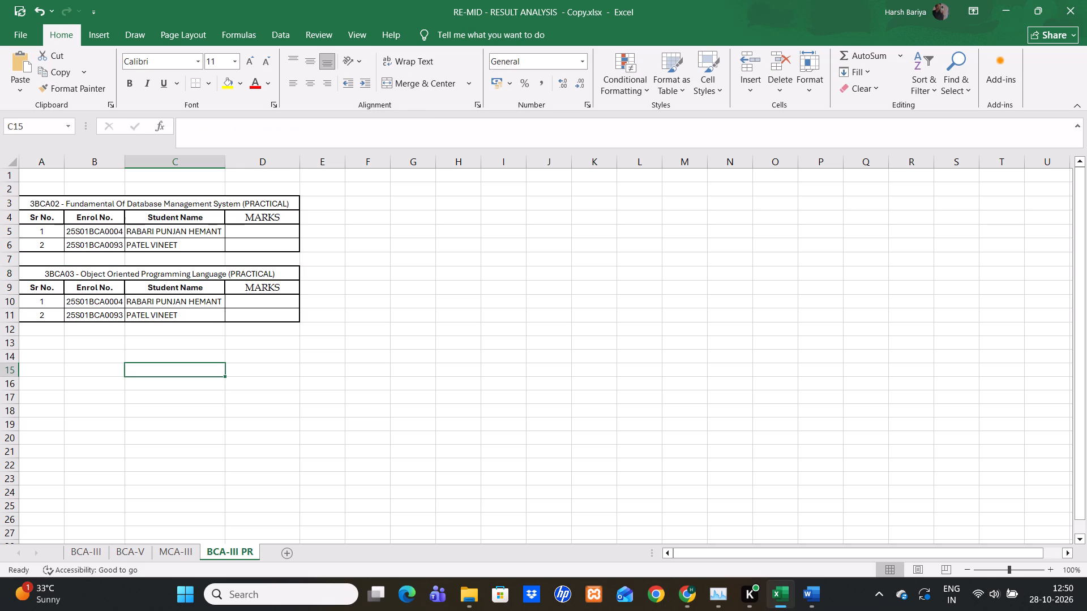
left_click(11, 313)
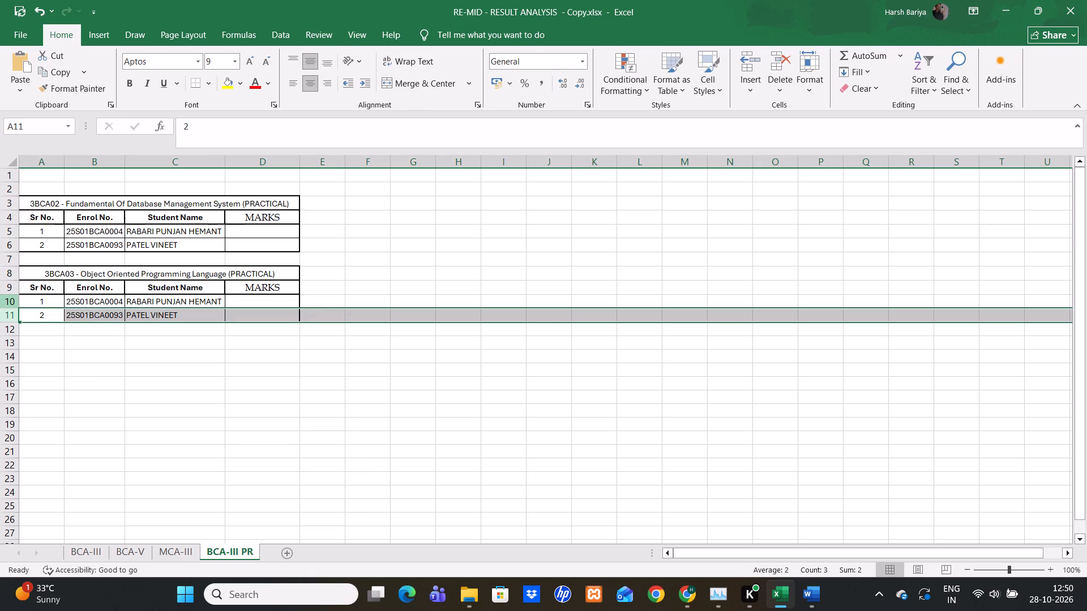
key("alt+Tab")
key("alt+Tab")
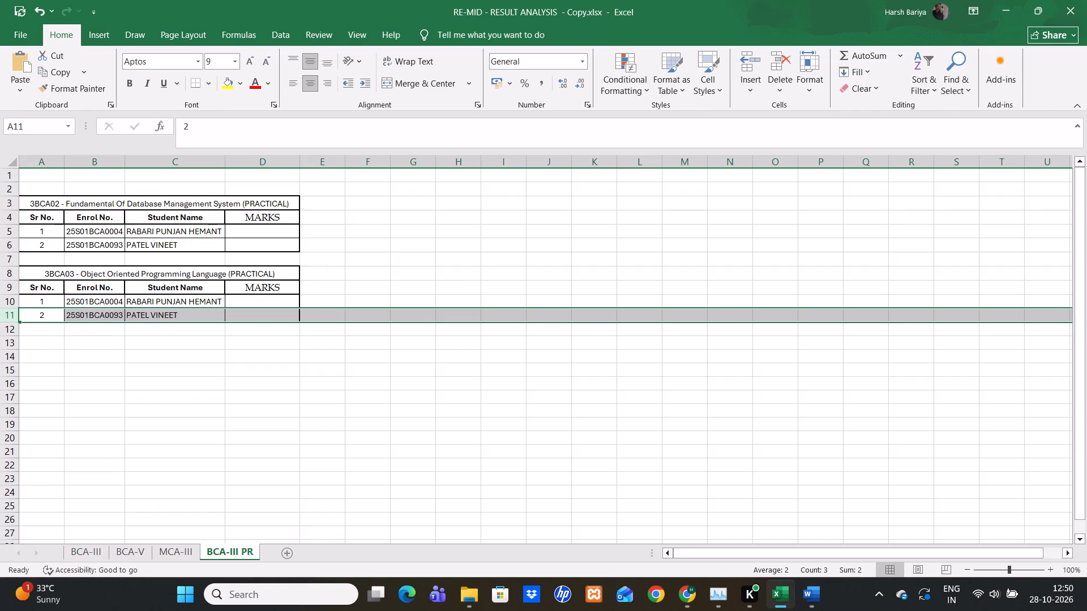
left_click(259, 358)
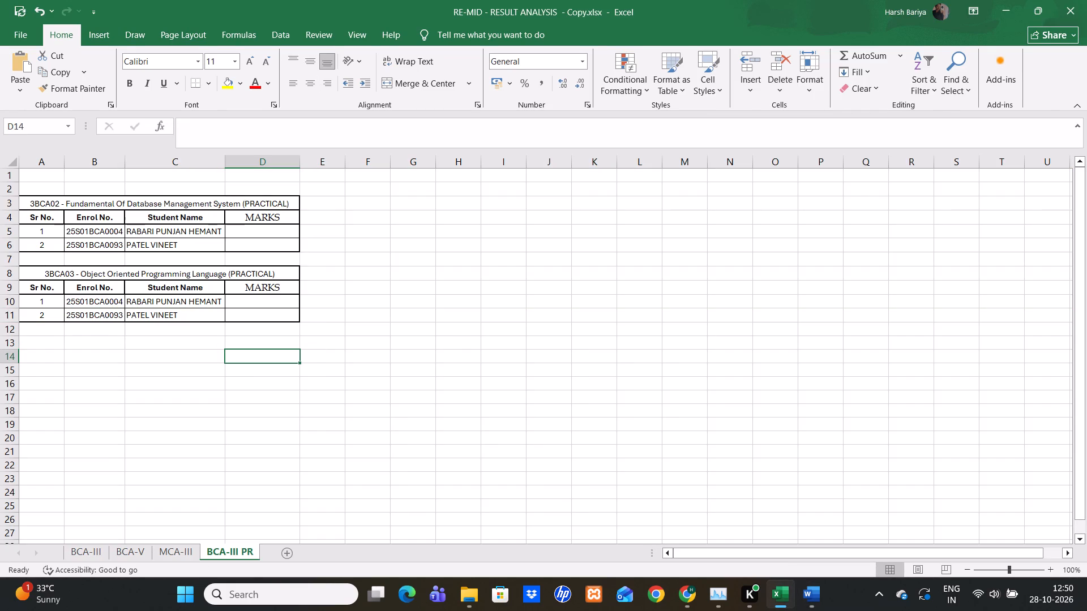
Close OOPL PR ATTENDANCE and open the FDBMS PR ATTENDANCE document from the FDBMS folder under PRACTICAL.
key("alt+Tab")
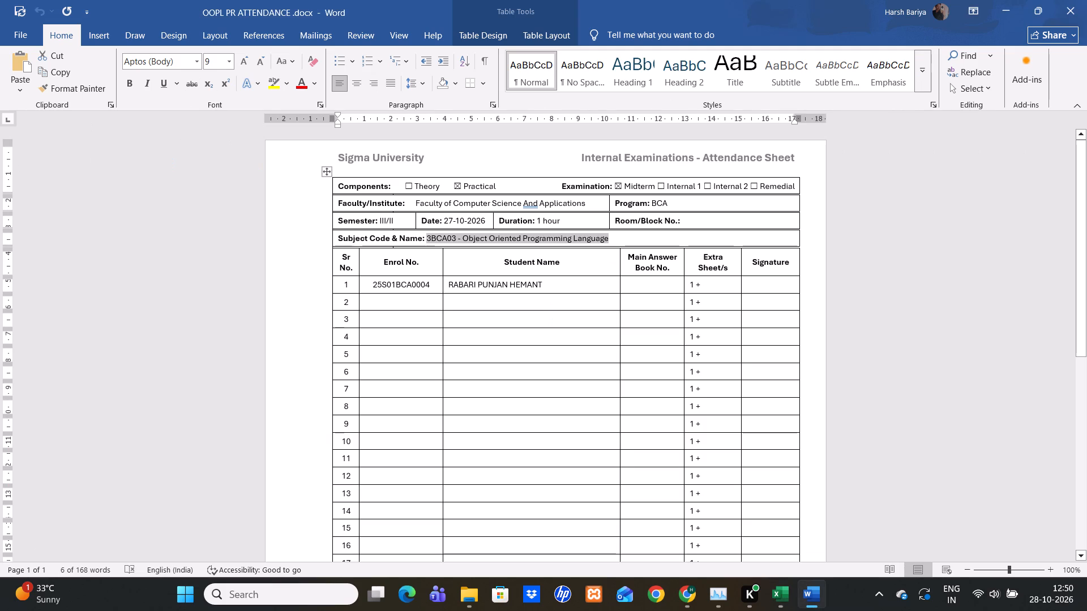
left_click(1086, 0)
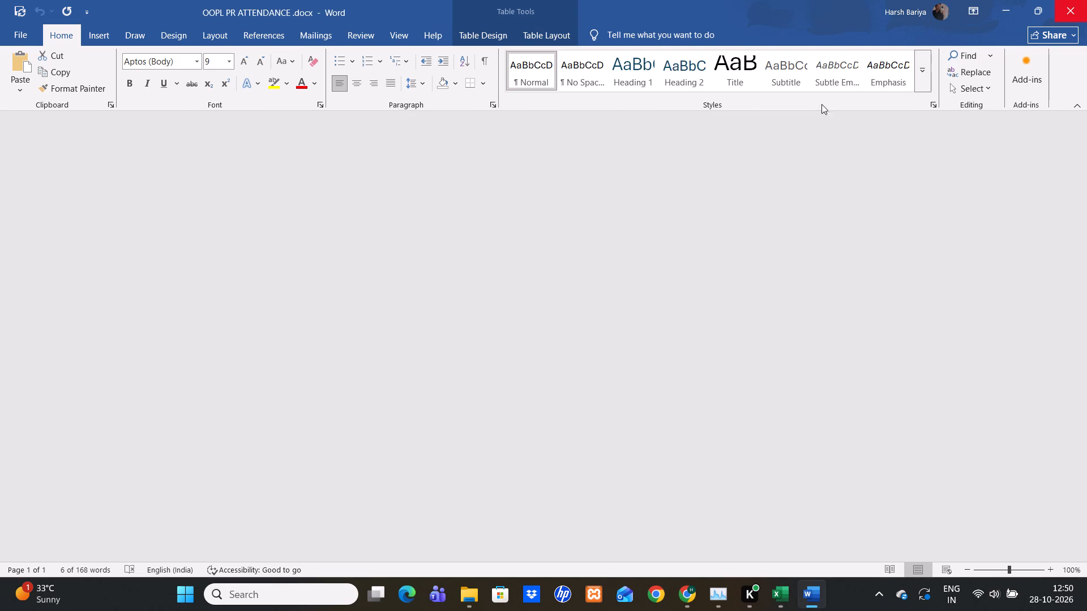
key("alt+Tab")
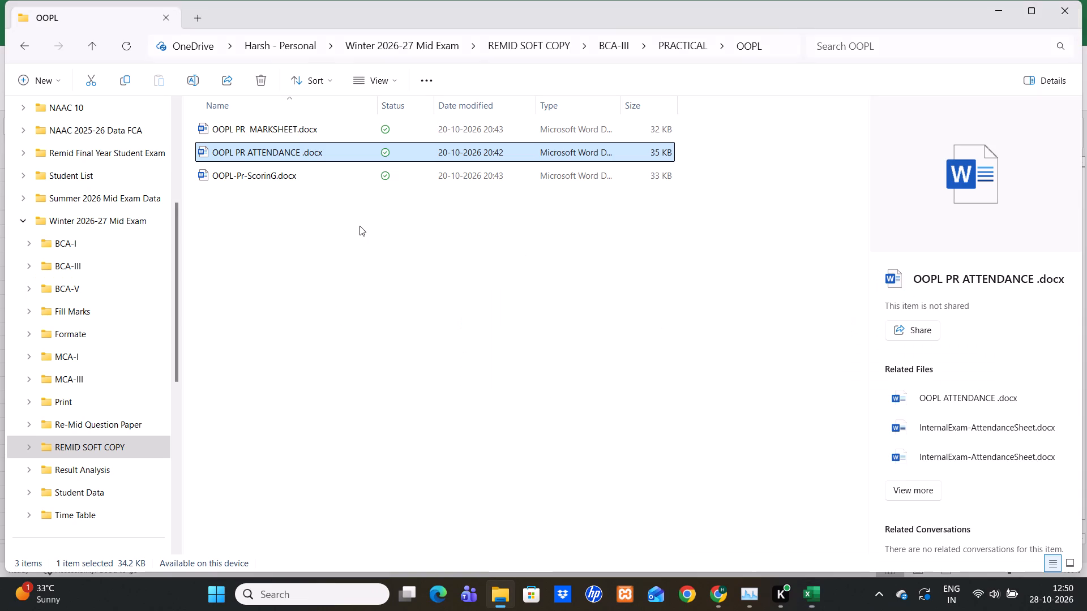
left_click(85, 37)
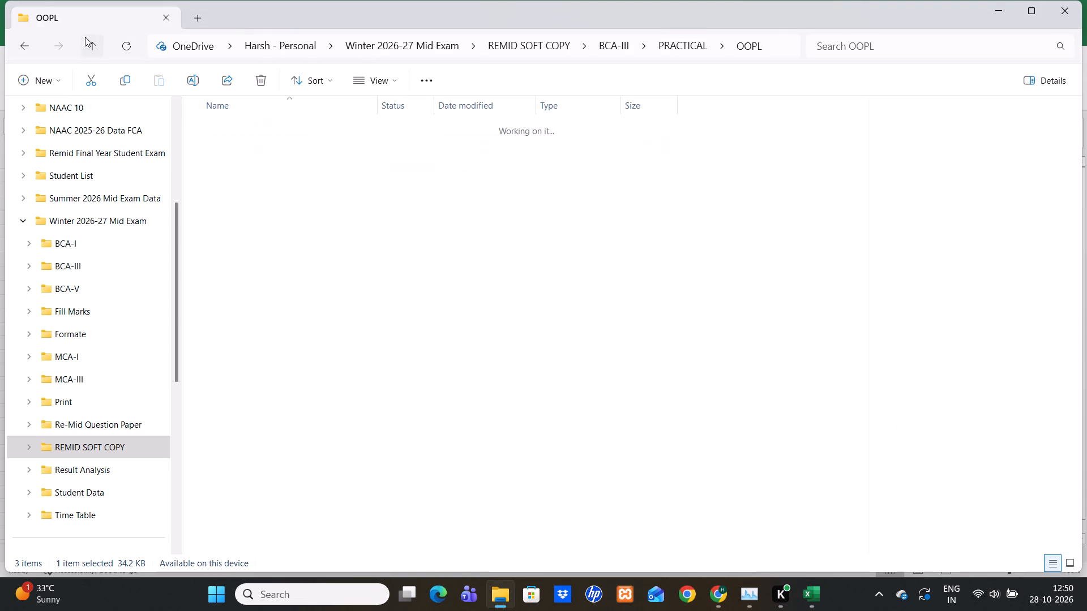
double_click(282, 137)
double_click(258, 150)
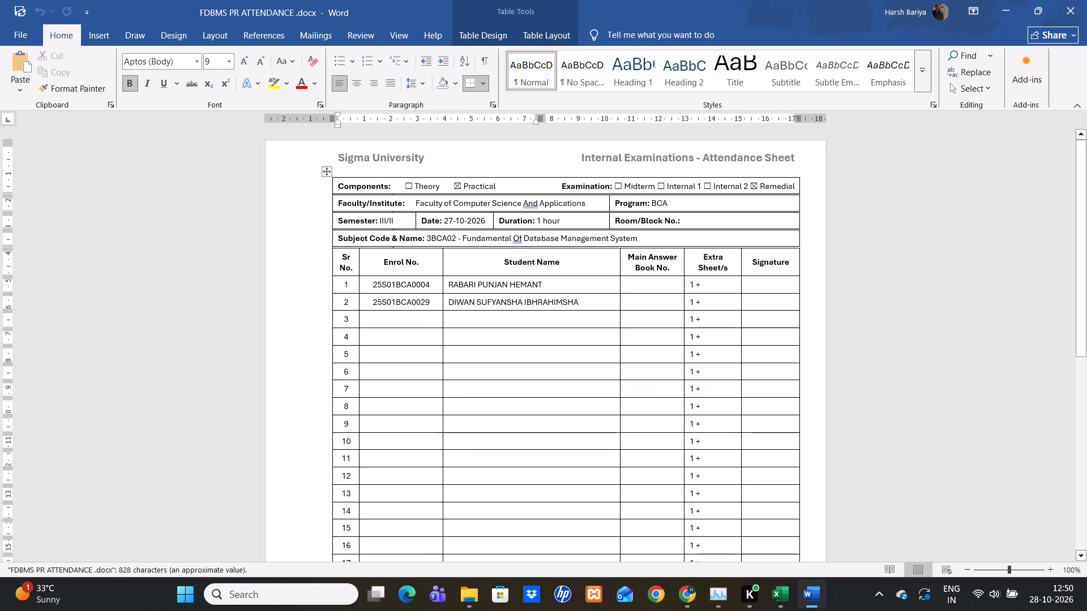
Replace the second student's enrolment number and name in B6:C6 of BCA-III PR with row 2 of FDBMS PR ATTENDANCE.
left_click_drag(589, 298, 438, 307)
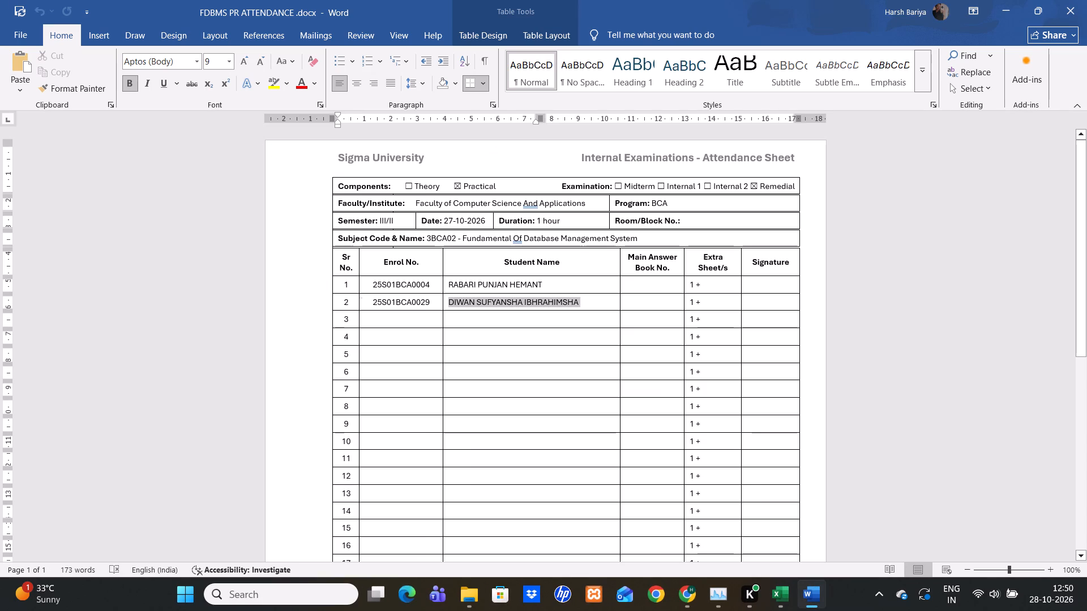
left_click_drag(438, 307, 420, 304)
key("ctrl+c")
key("alt+Tab")
key("alt+Tab")
key("alt+Tab")
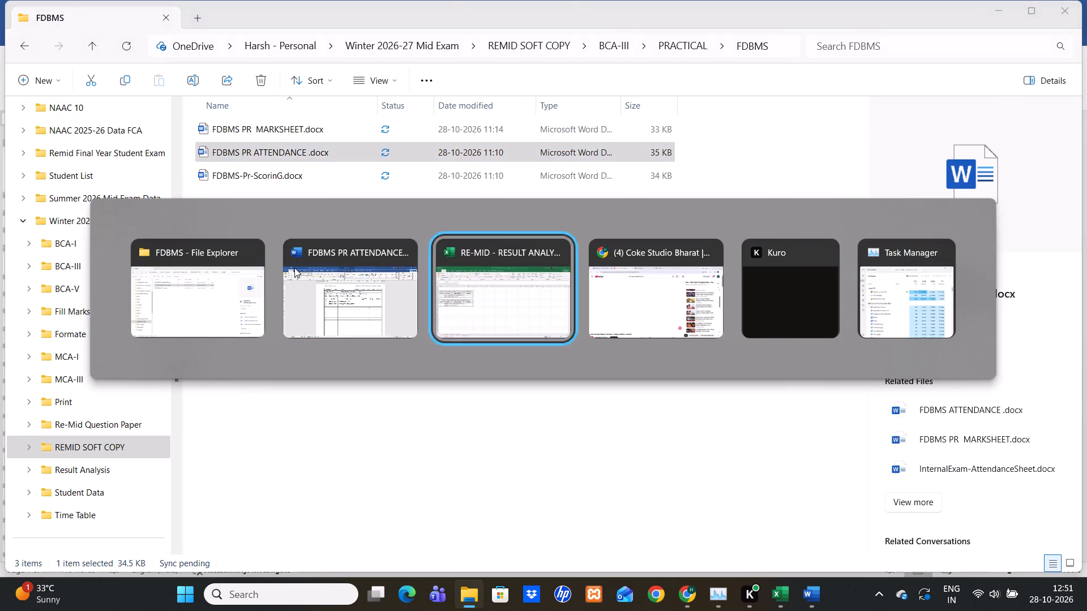
left_click(201, 243)
left_click_drag(201, 243, 198, 243)
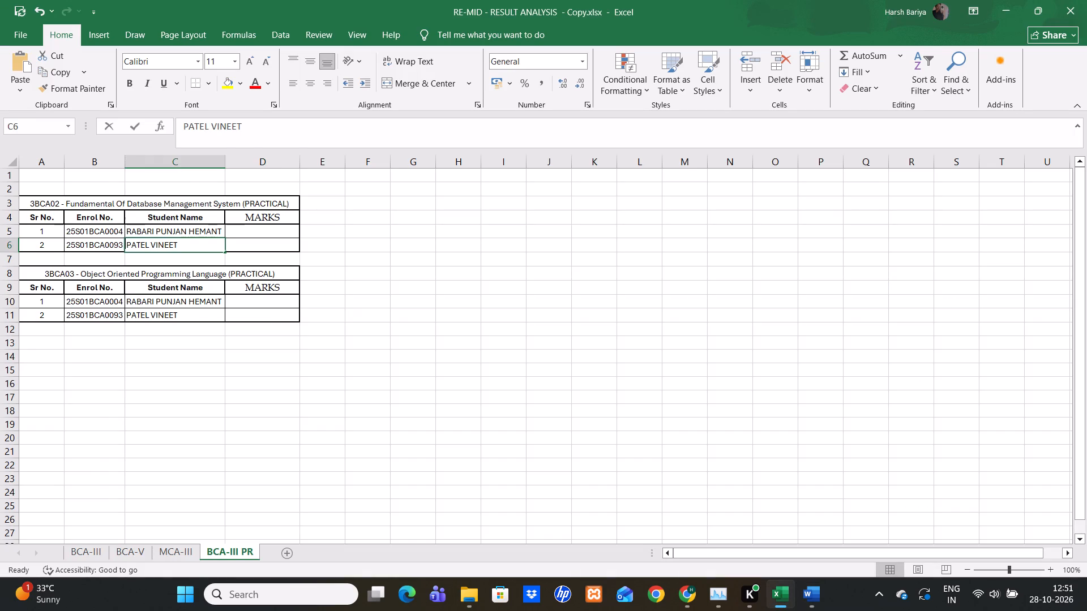
left_click_drag(198, 243, 106, 244)
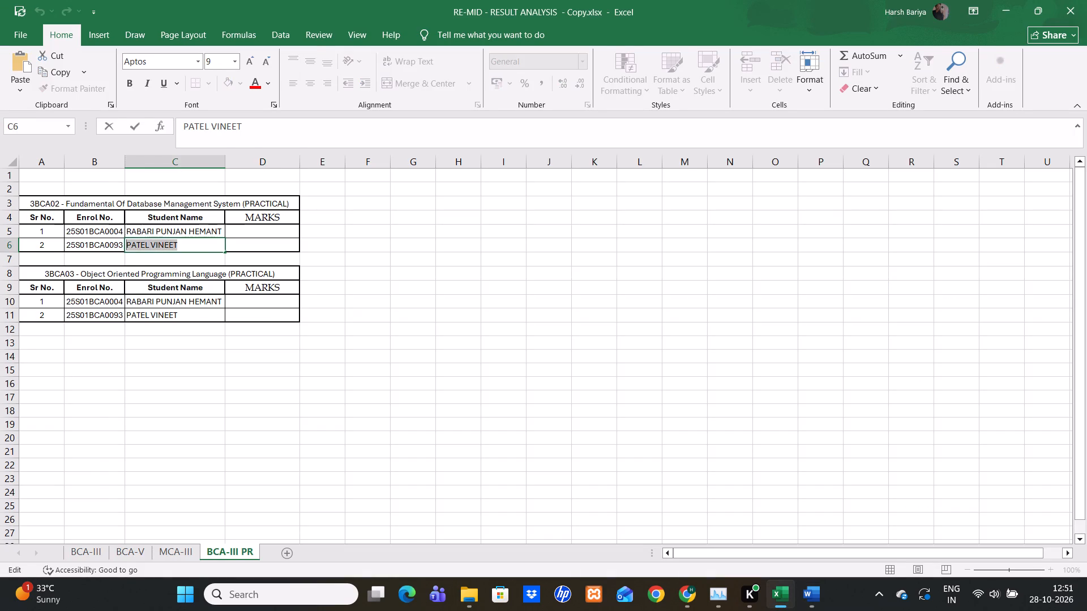
left_click(110, 318)
left_click_drag(111, 246, 134, 244)
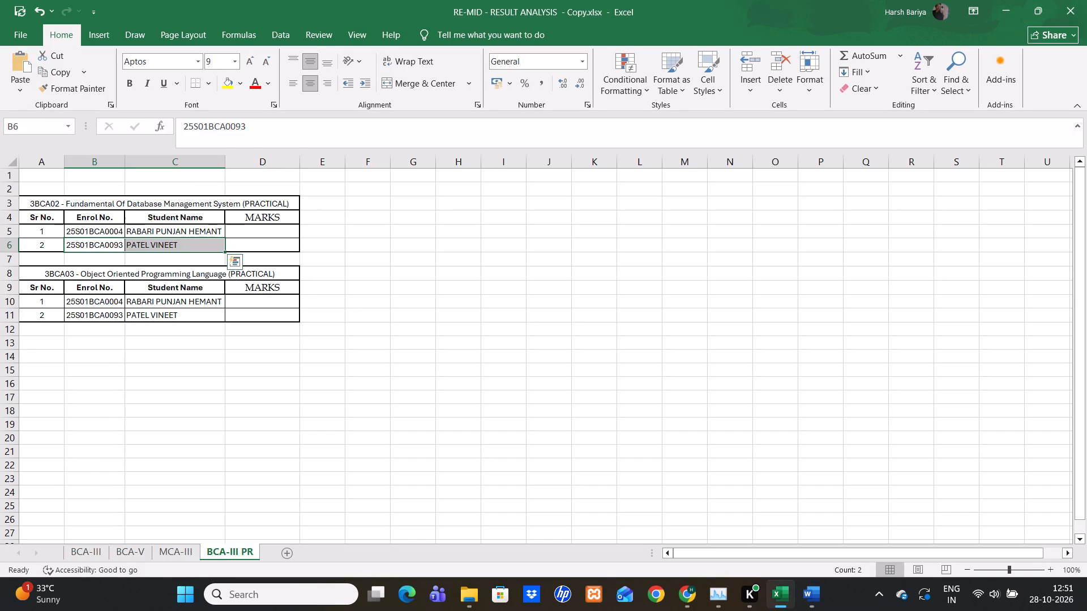
key("ctrl+v")
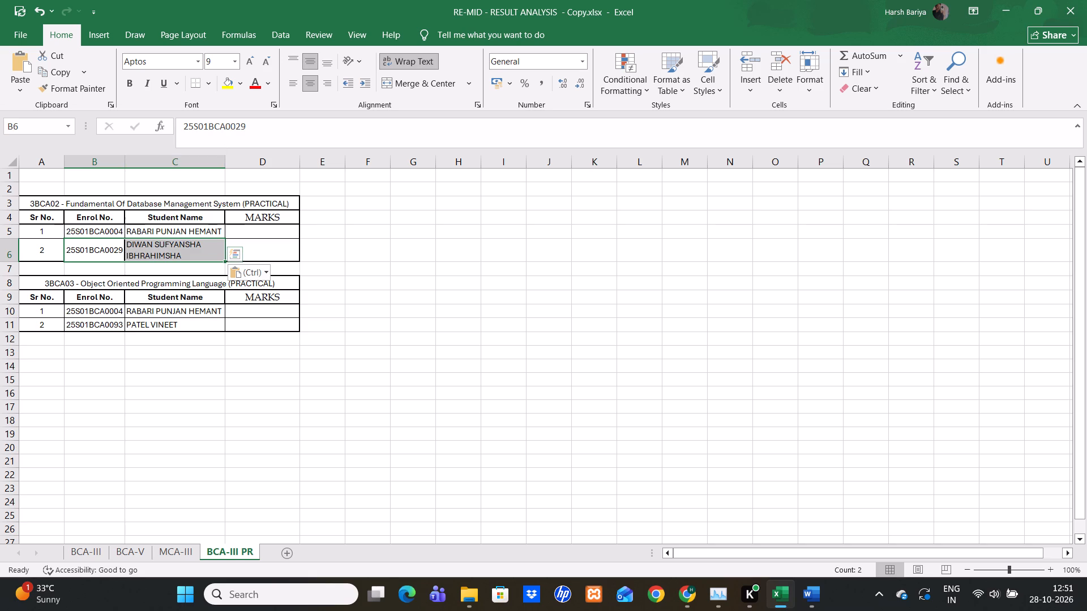
Turn off text wrapping in B6:C6 and widen the Student Name column to fit the longest name on one line.
double_click(225, 159)
left_click_drag(225, 159, 249, 158)
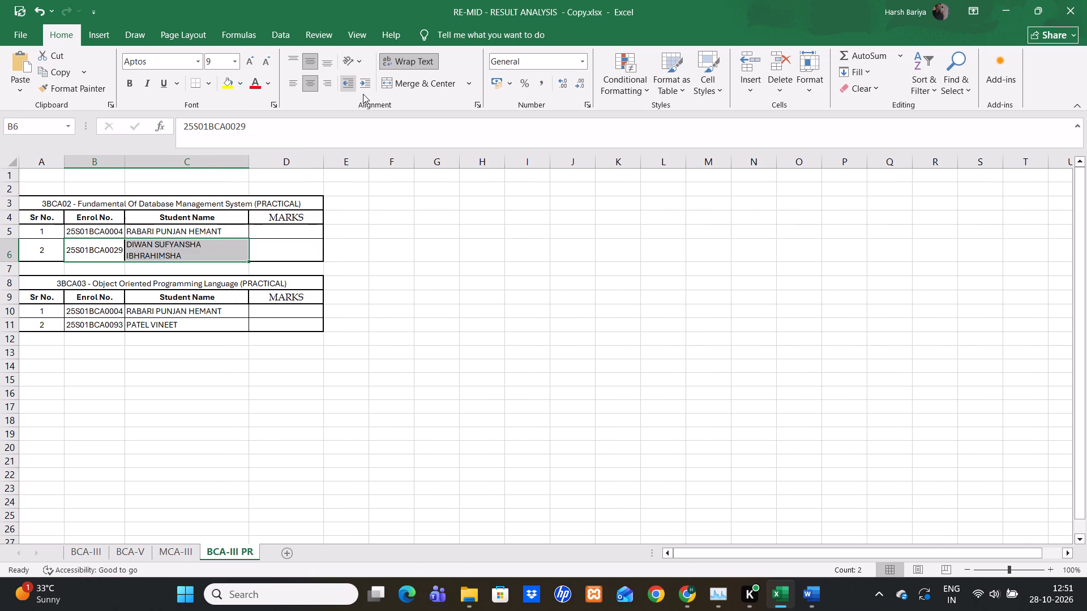
left_click_drag(390, 71, 394, 61)
left_click(394, 61)
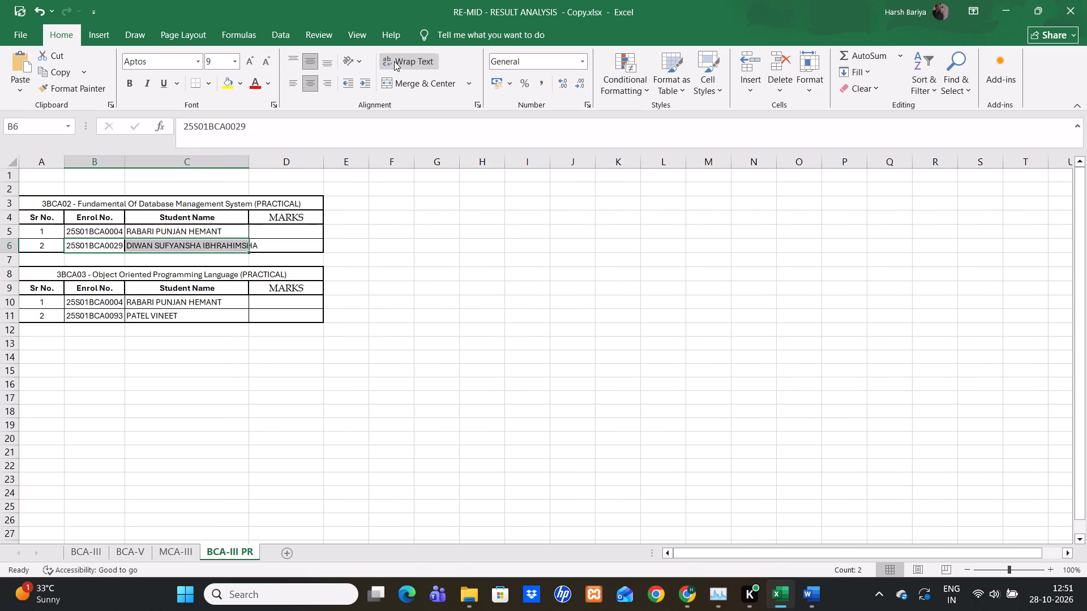
double_click(249, 160)
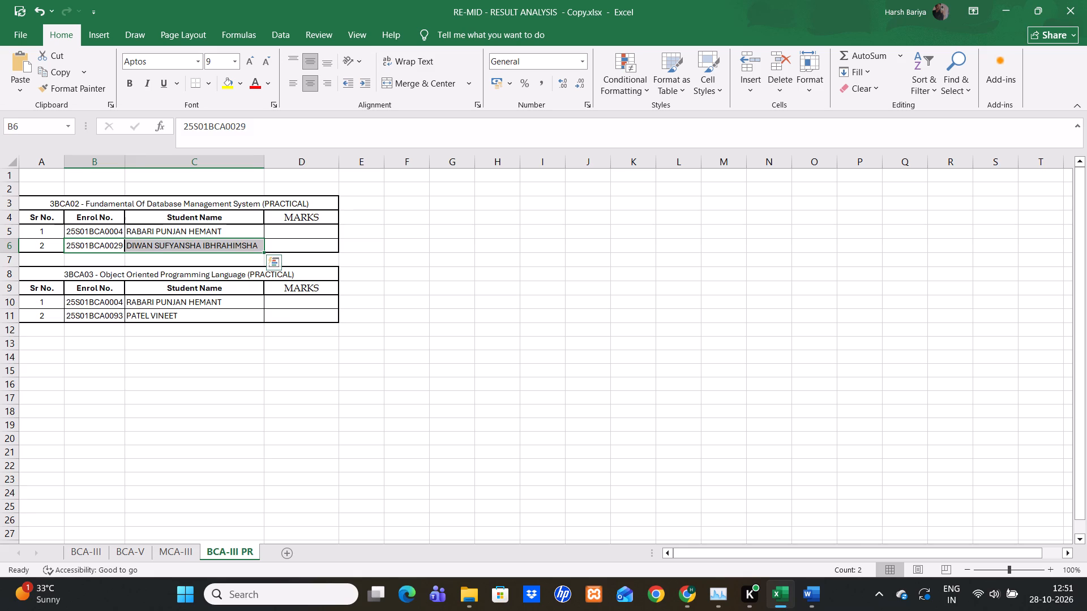
left_click(281, 481)
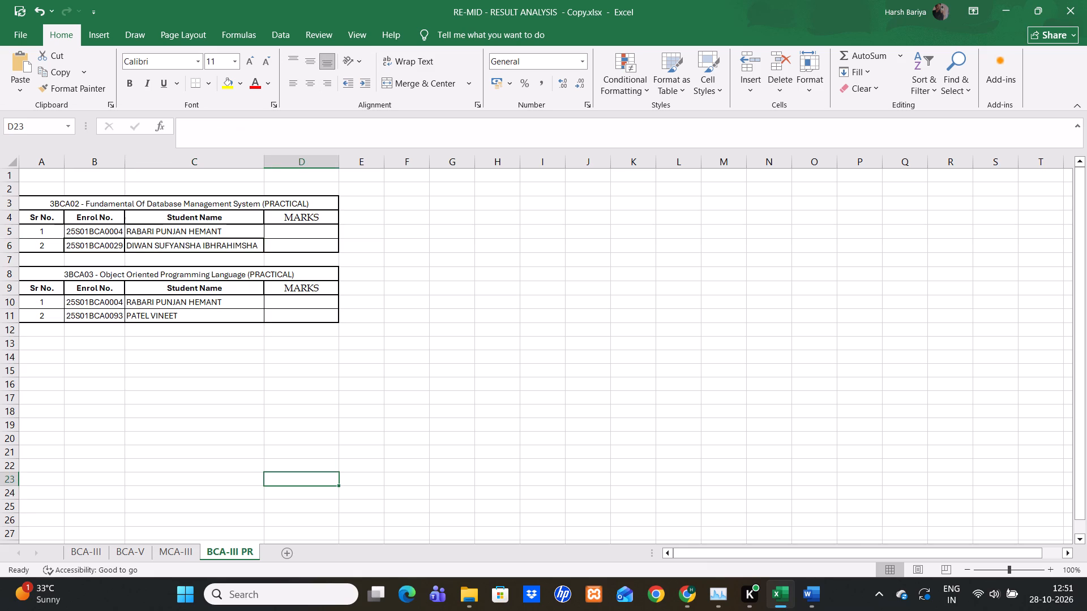
In File Explorer, open the OOPL PR MARKSHEET document from the OOPL folder and close it again.
key("alt+Tab")
left_click_drag(314, 282, 164, 130)
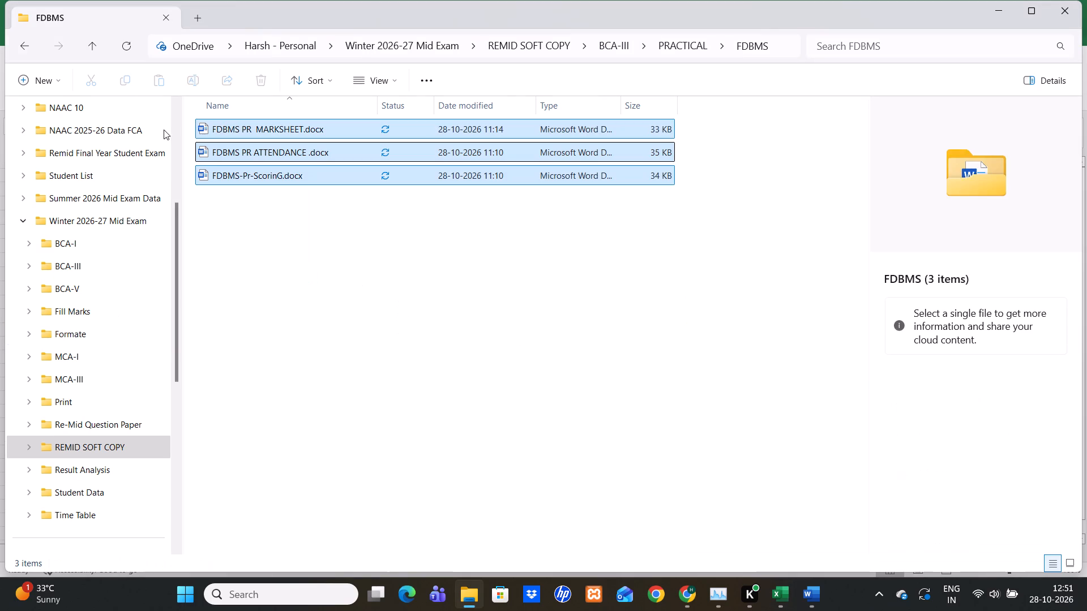
left_click(85, 45)
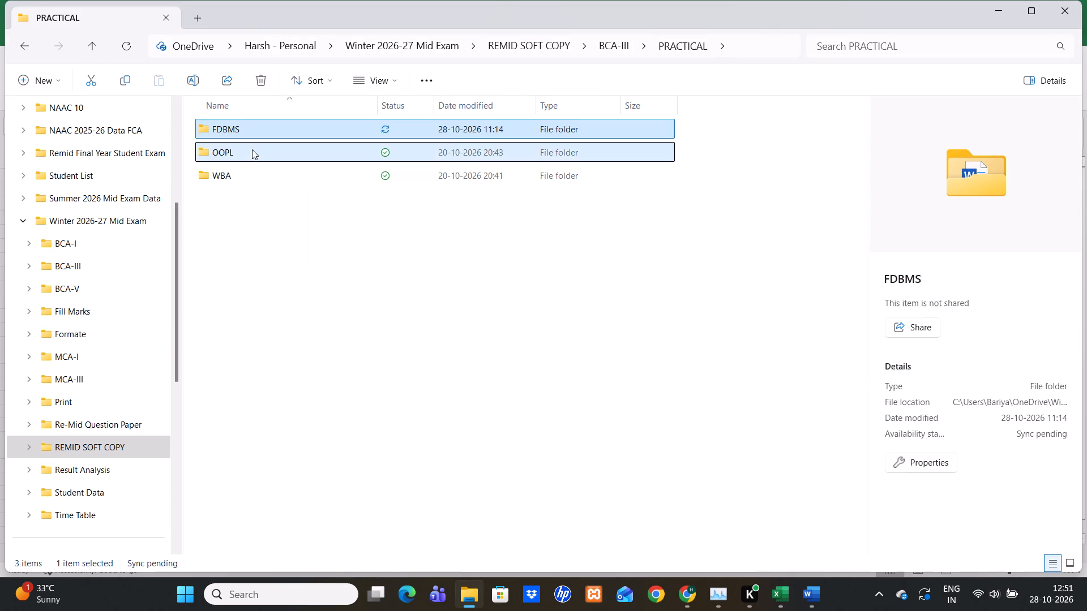
double_click(252, 149)
double_click(266, 131)
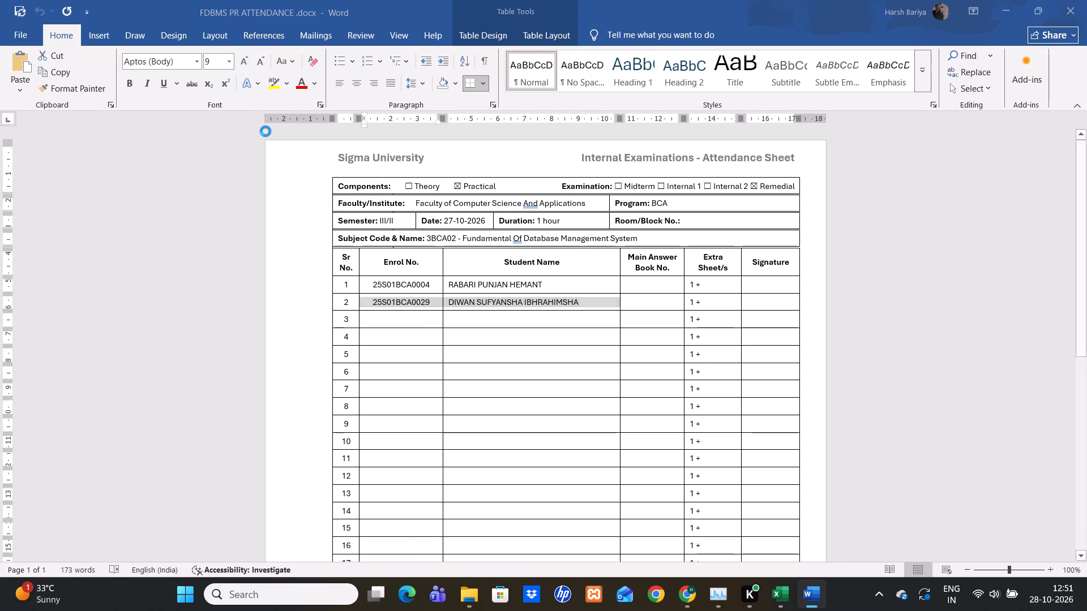
left_click(1086, 0)
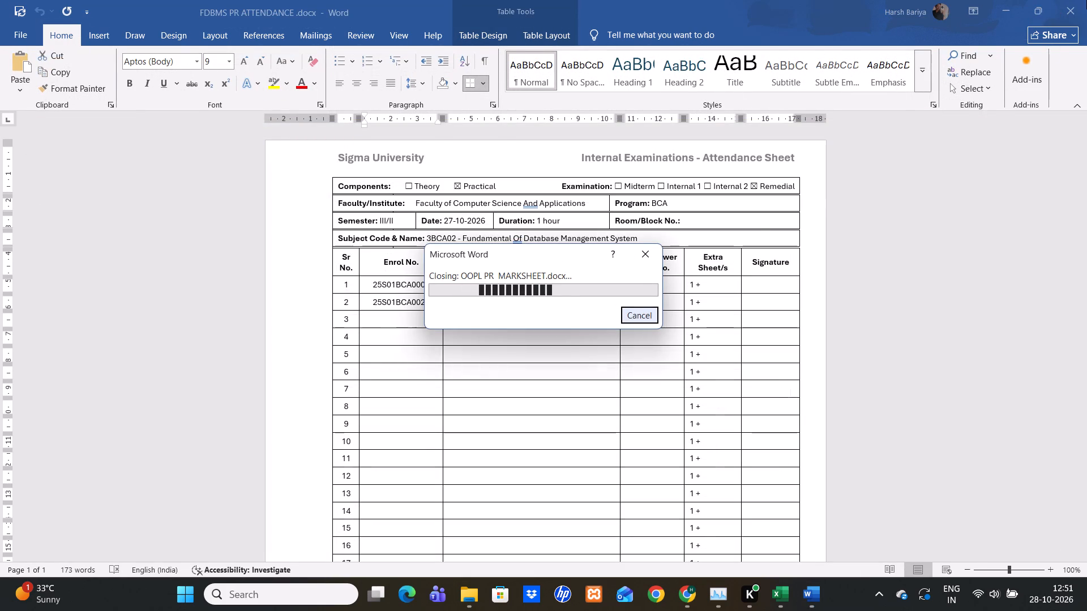
left_click(1086, 0)
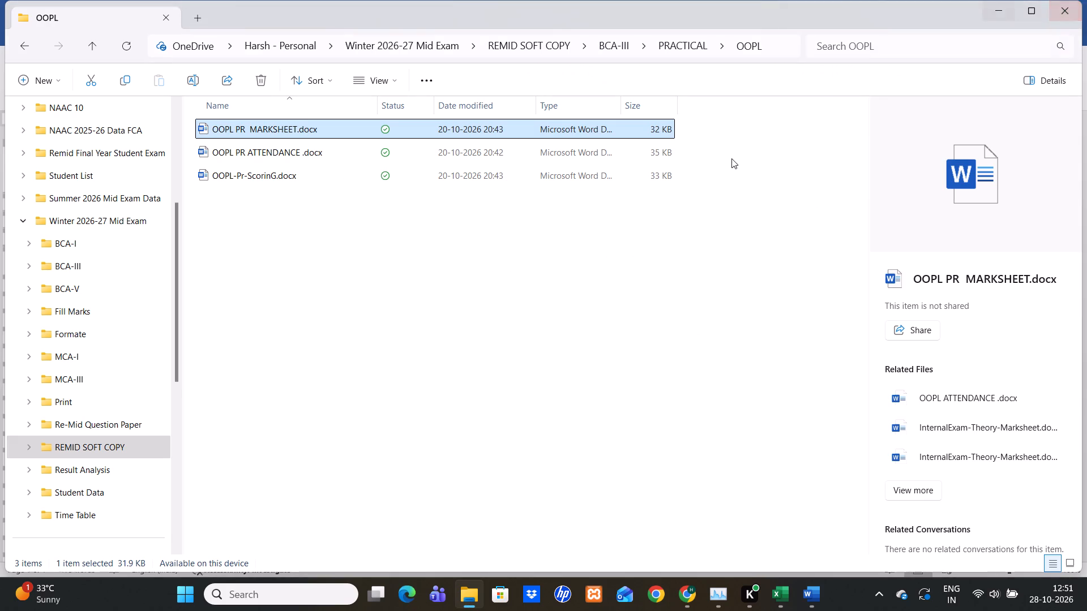
Switch to Word and close the FDBMS PR ATTENDANCE document.
key("alt+Tab")
left_click(1086, 0)
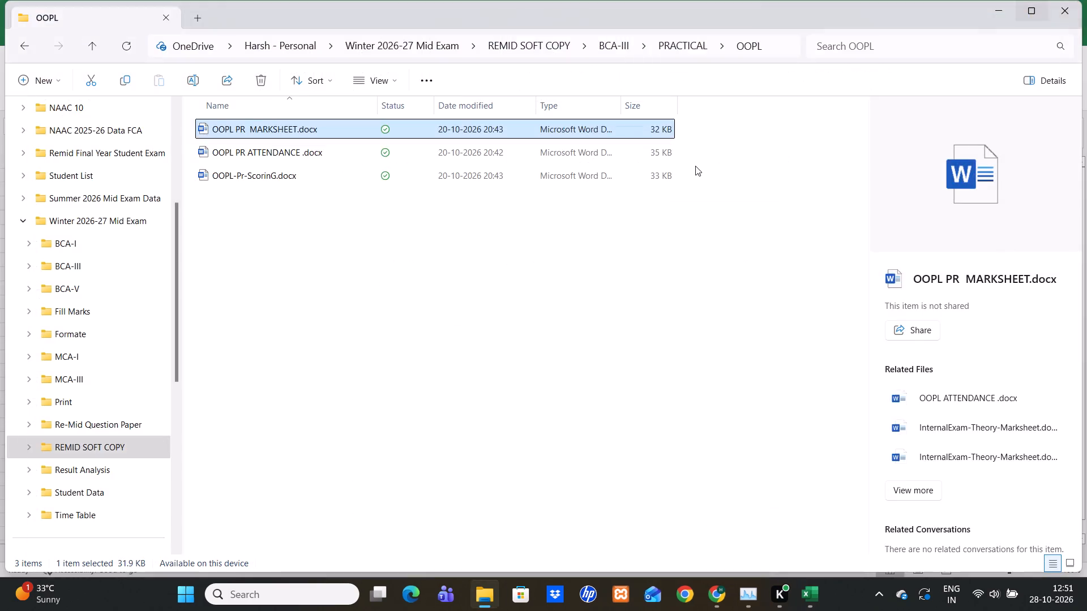
Back in Excel, delete row 11 with the second student from the 3BCA03 practical table.
key("alt+Tab")
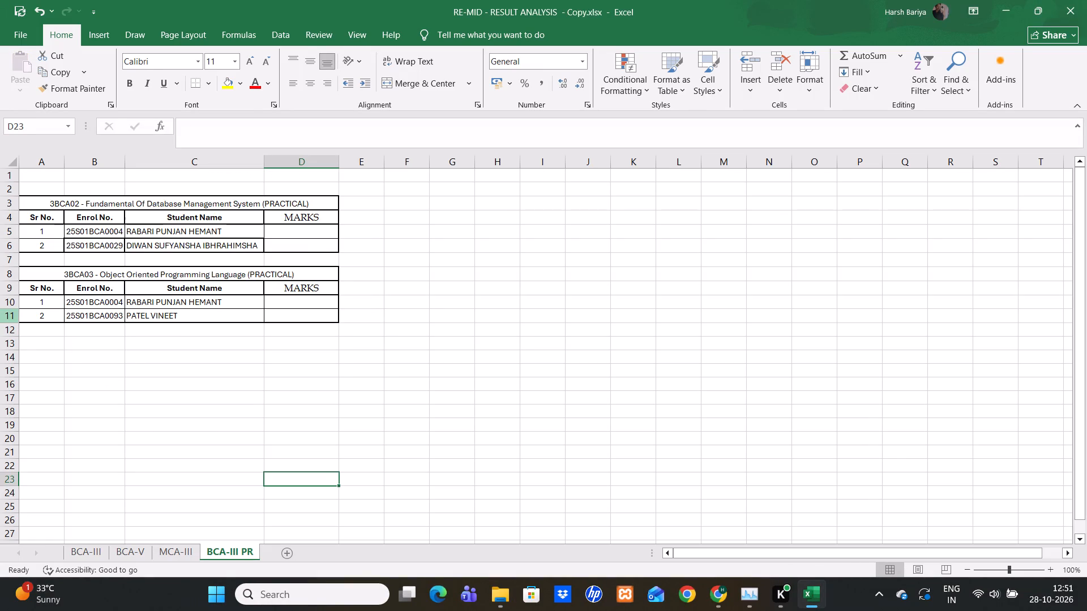
left_click(5, 313)
left_click(776, 78)
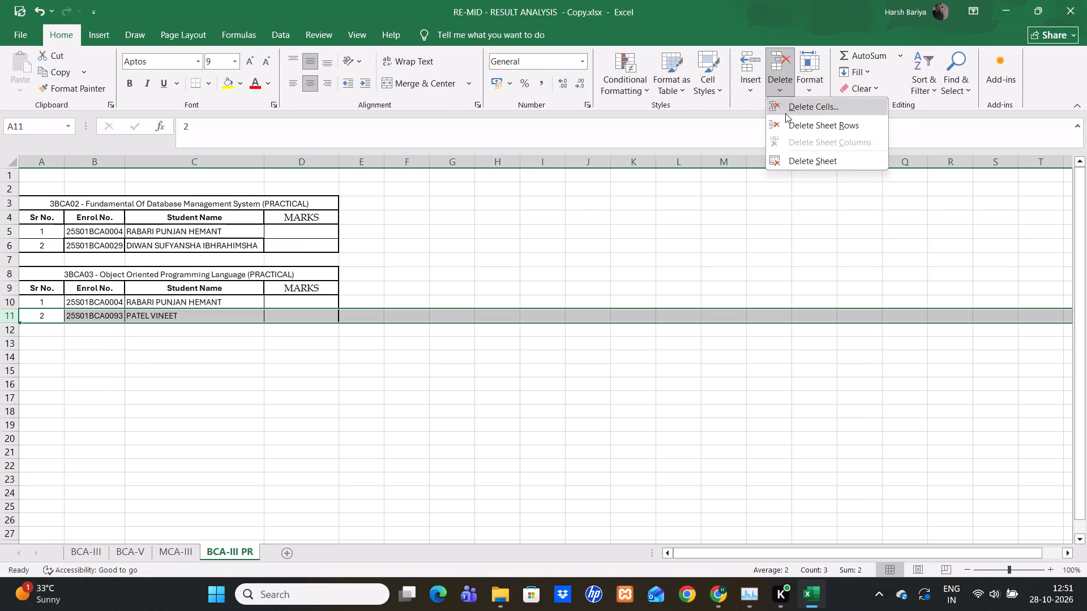
left_click(788, 119)
left_click(575, 325)
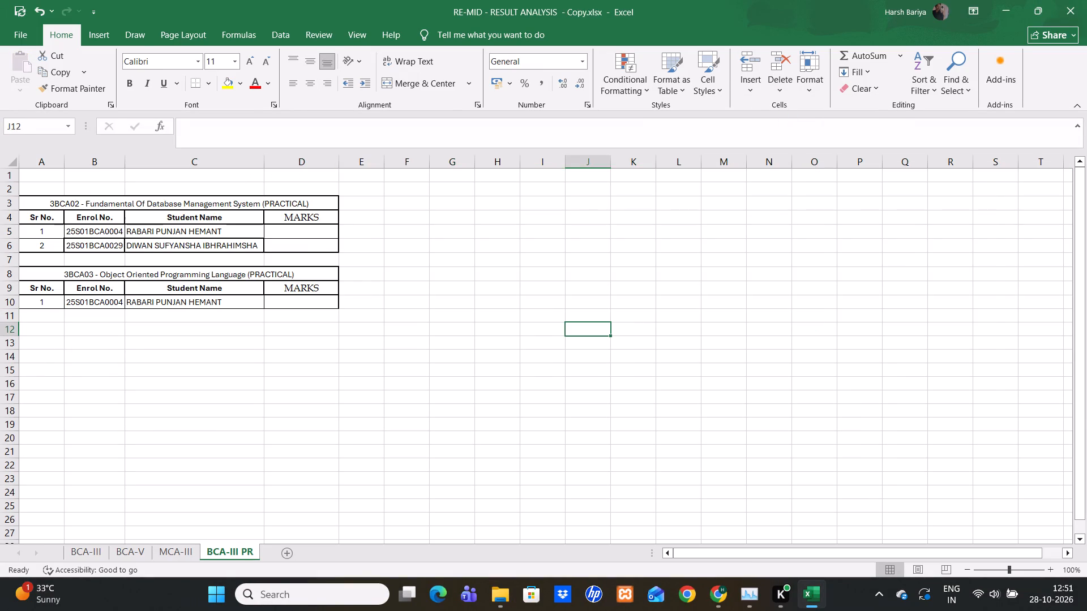
In File Explorer, open the WBA PR ATTENDANCE document from the WBA folder under PRACTICAL.
key("alt+Tab")
left_click(100, 45)
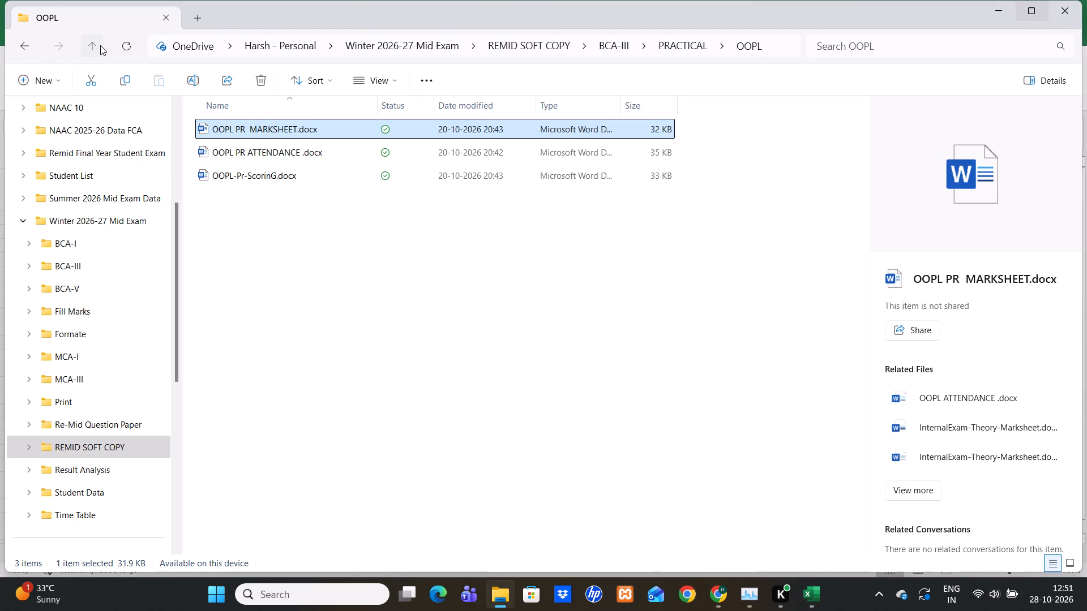
double_click(253, 167)
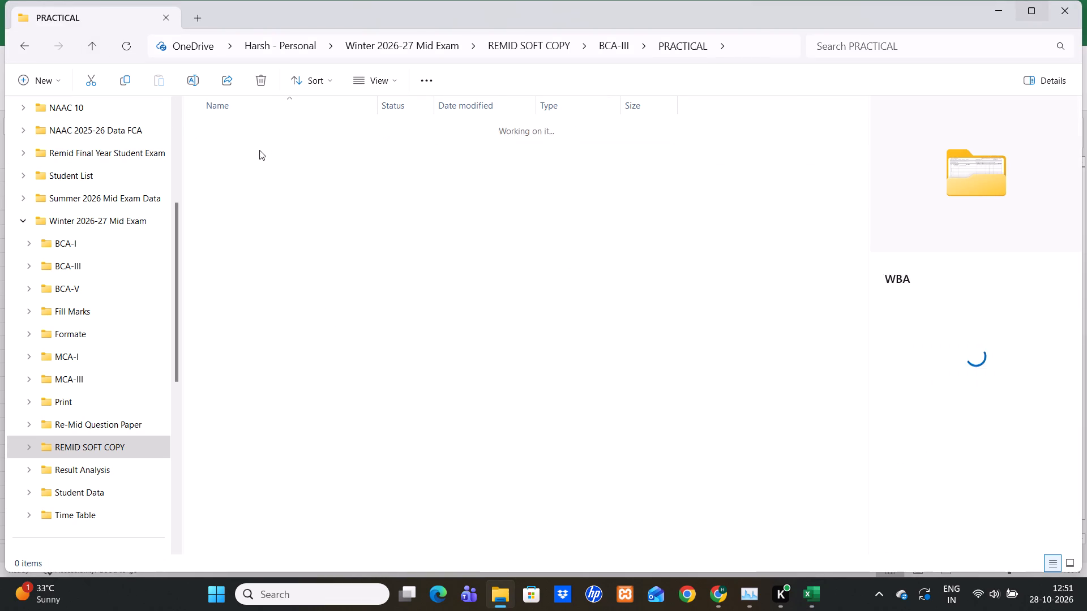
double_click(264, 151)
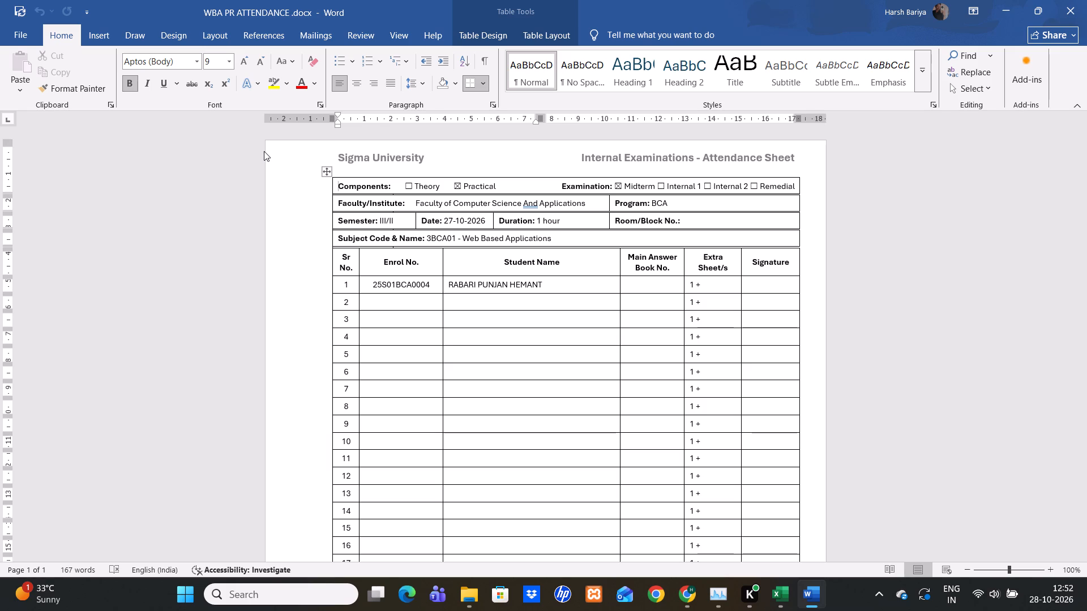
Back in Excel, copy the whole 3BCA03 practical table with its heading to cell A12 of BCA-III PR.
key("alt+Tab")
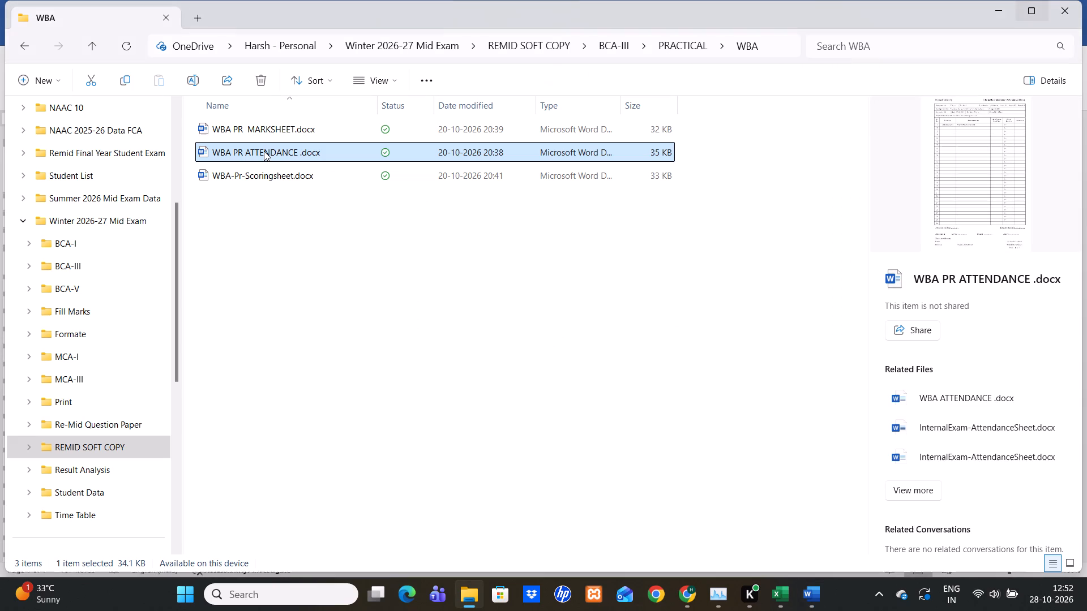
key("alt+Tab")
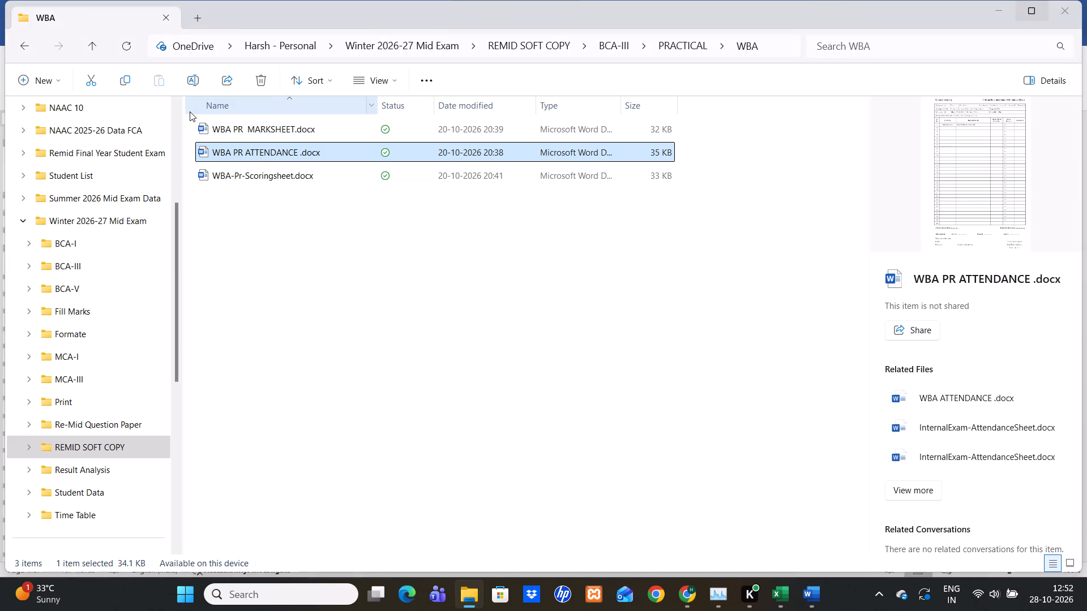
key("alt+Tab")
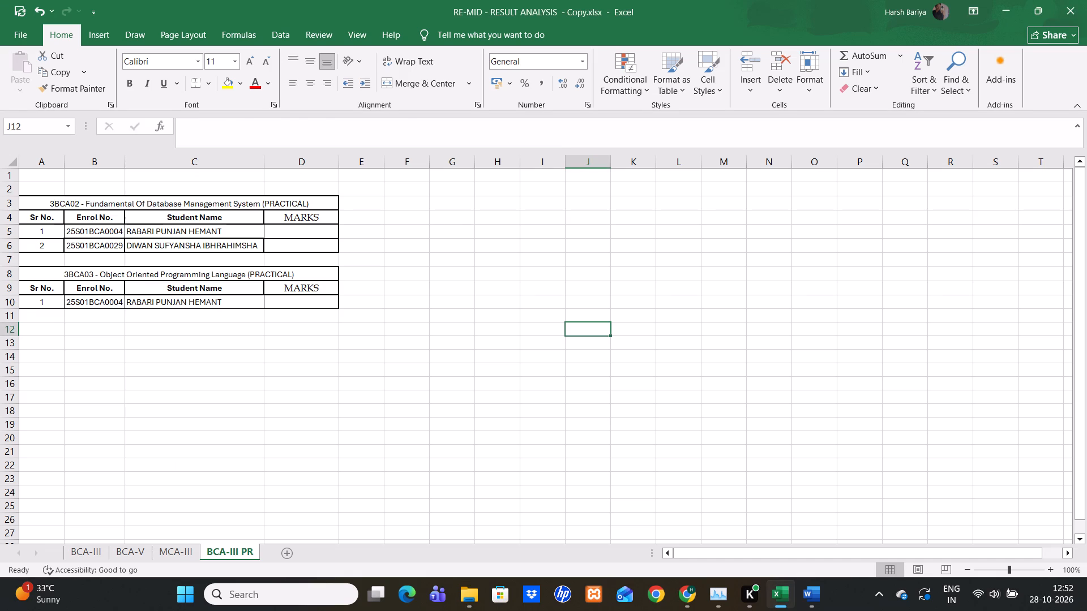
left_click_drag(143, 274, 147, 302)
key("ctrl+v")
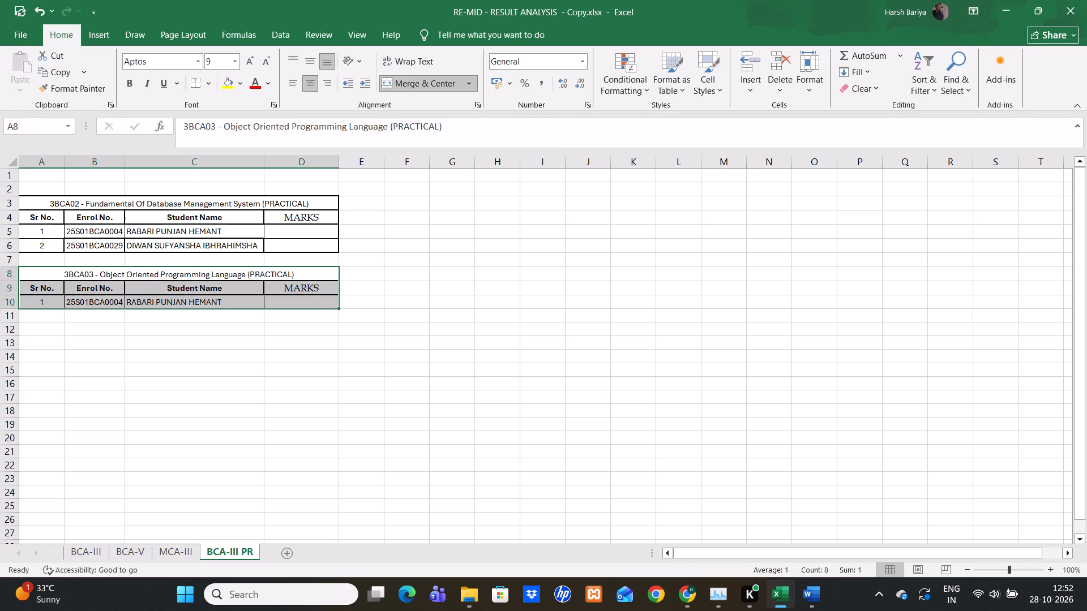
key("ctrl+c")
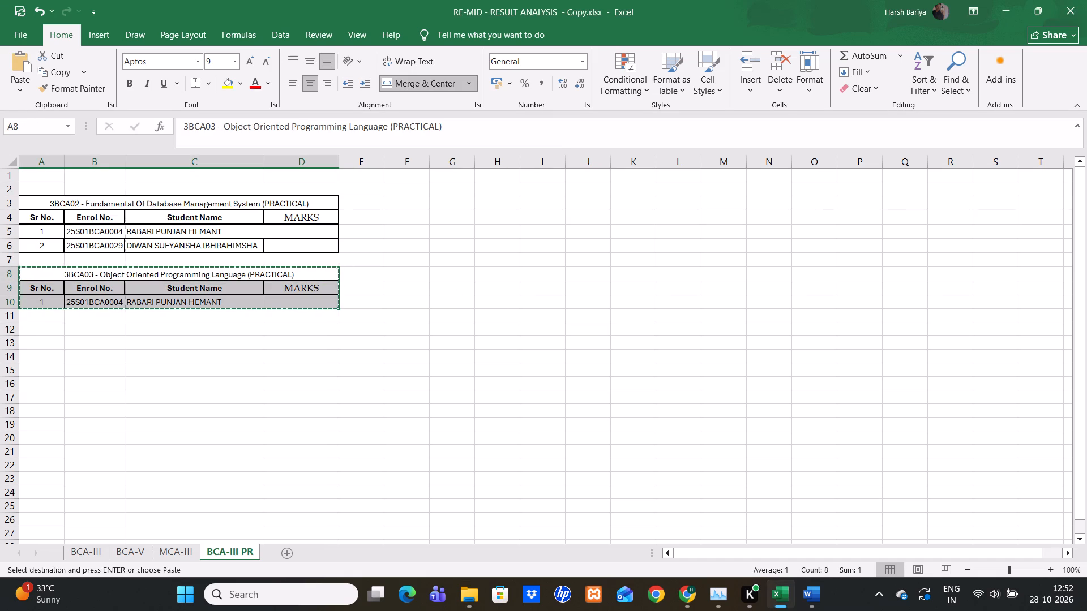
left_click(48, 329)
key("ctrl+v")
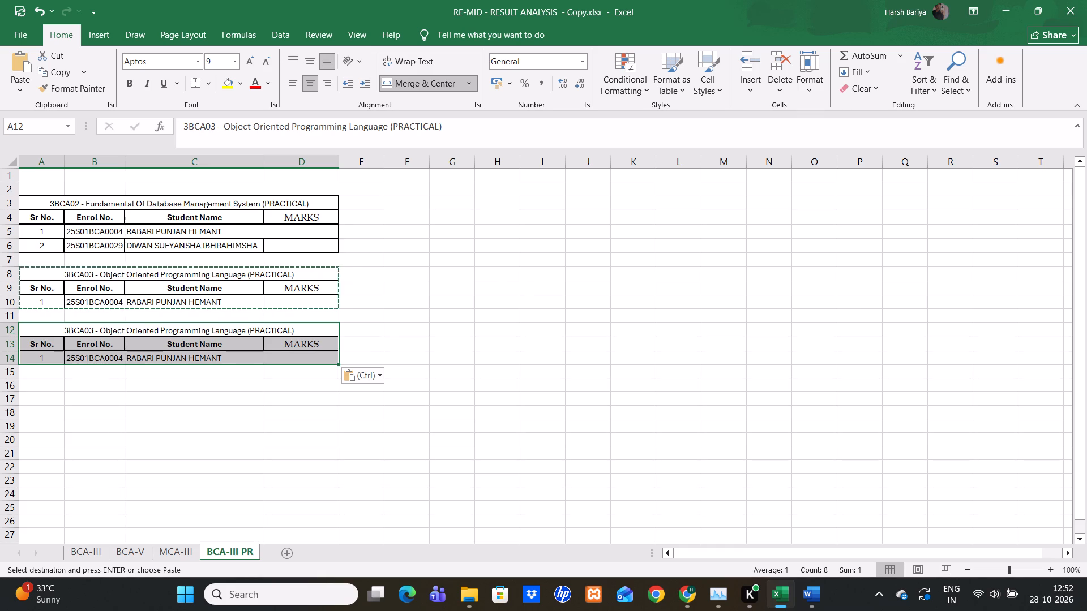
Replace the subject in the A12 heading with "3BCA01 - Web Based Applications" copied from the WBA PR ATTENDANCE document in Word, keeping "(PRACTICAL)".
key("alt+Tab")
key("alt+Tab")
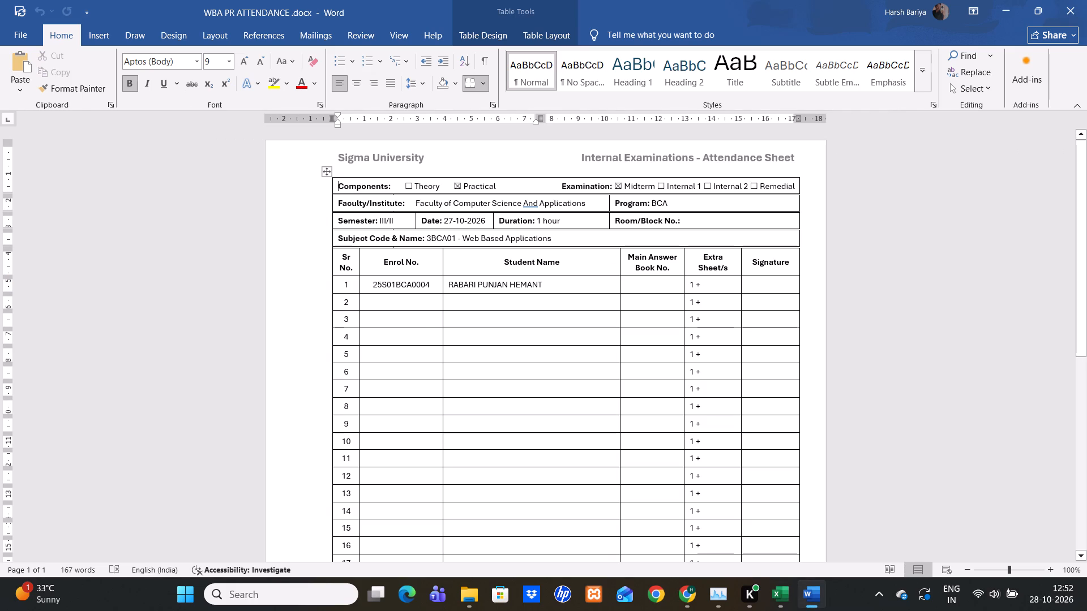
left_click_drag(564, 241, 440, 240)
key("ctrl+c")
key("alt+Tab")
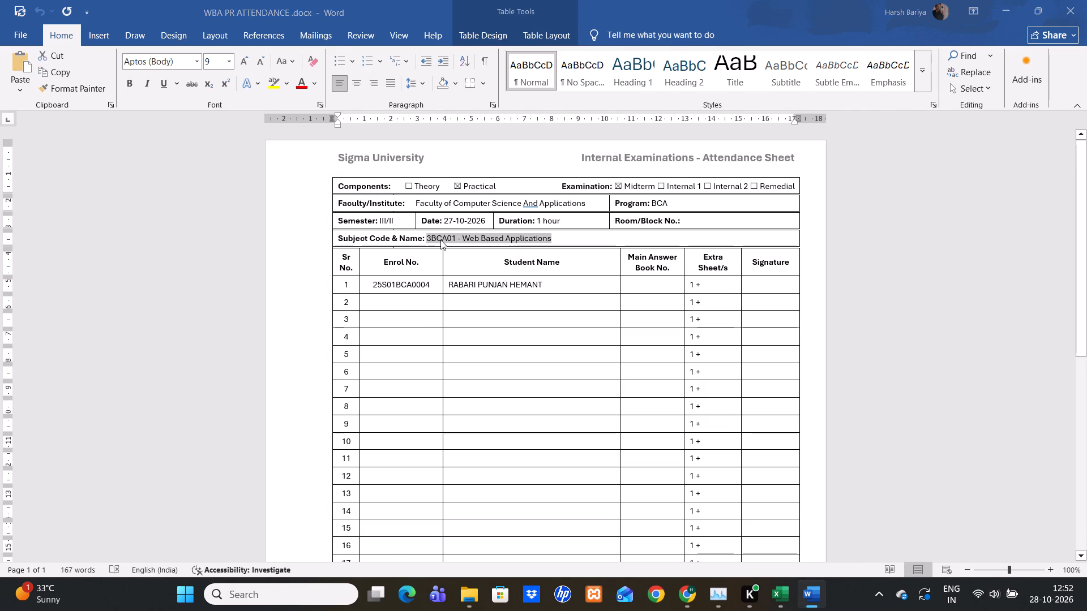
double_click(245, 329)
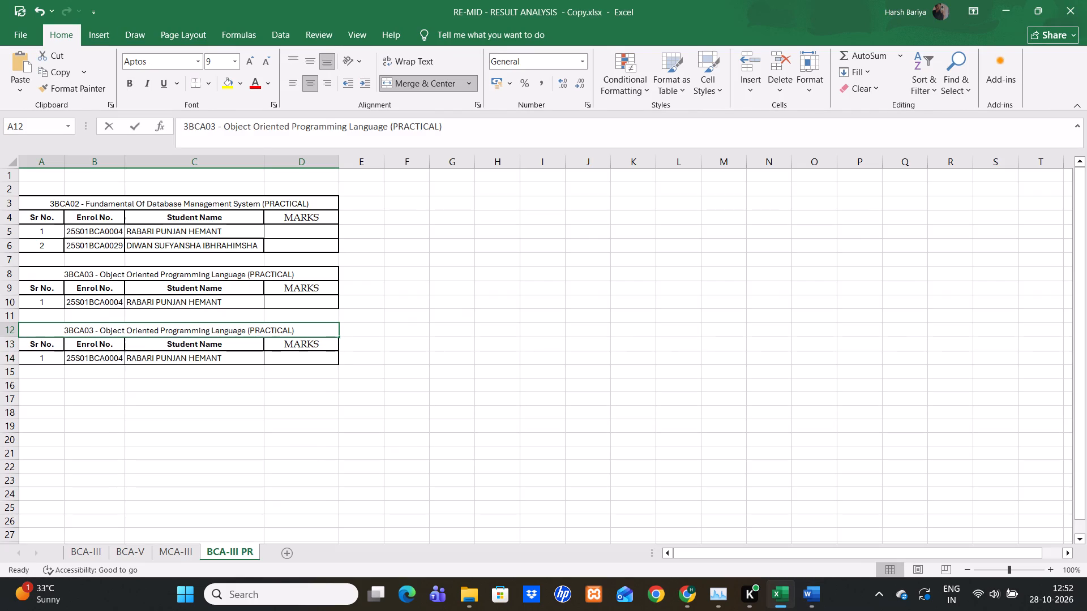
key("shift+Left")
key("shift+Left")
key("shift+Left")
key("shift+Left")
key("shift+Left")
key("shift+Left")
key("shift+Left")
key("shift+Left")
key("shift+Left")
key("shift+Left")
key("shift+Left")
key("shift+Left")
key("shift+Left")
key("shift+Left")
key("shift+Left")
key("shift+Left")
key("shift+Left")
key("shift+Left")
key("shift+Left")
key("shift+Left")
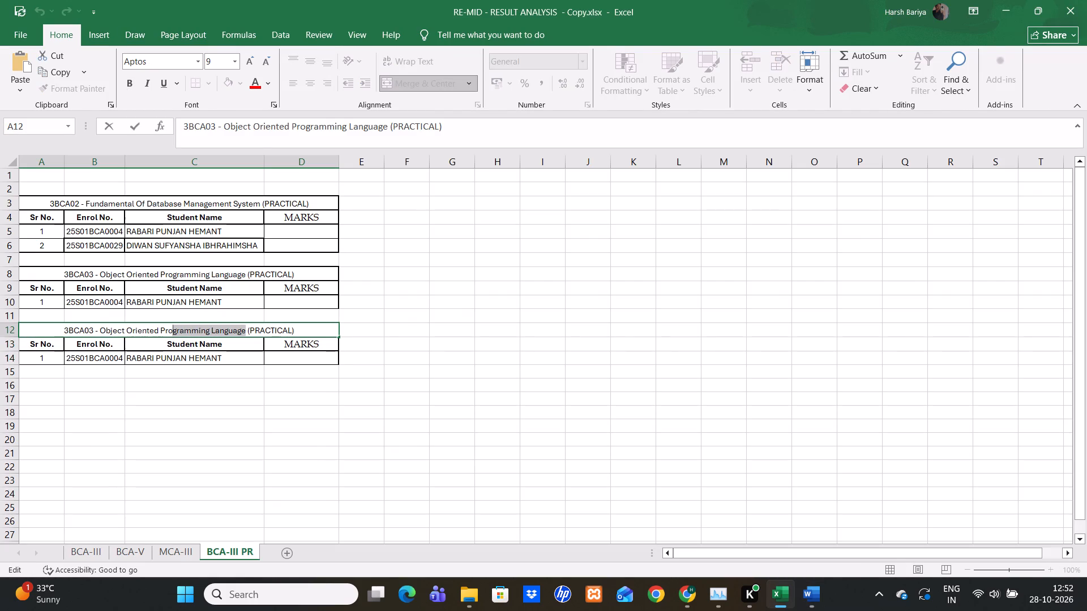
key("shift+Left")
key("shift+Left")
key("shift+Left")
key("shift+Left")
key("shift+Left")
key("shift+Left")
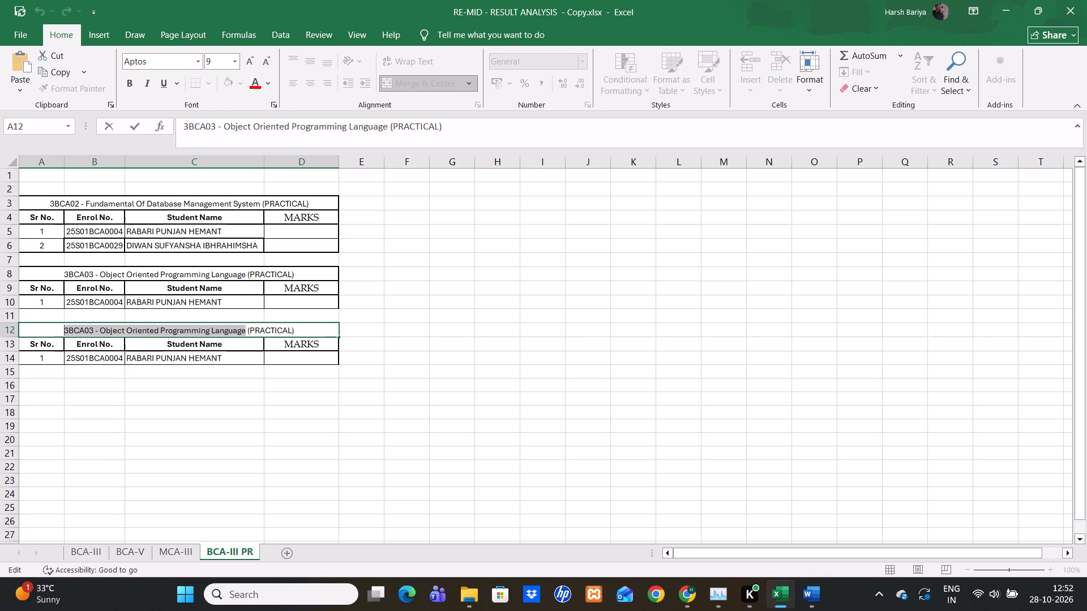
key("ctrl+v")
left_click(358, 404)
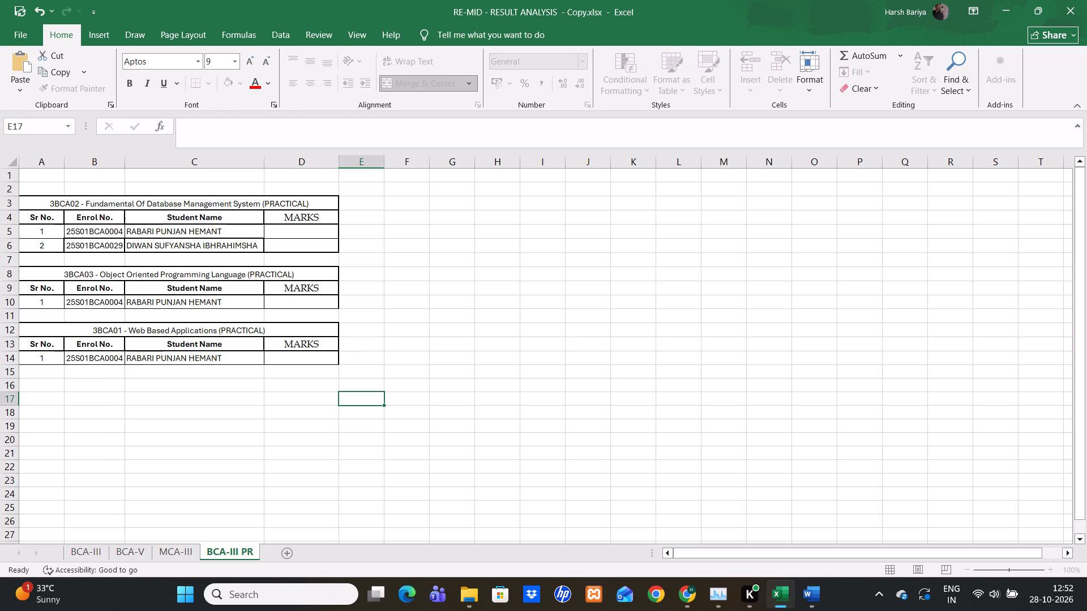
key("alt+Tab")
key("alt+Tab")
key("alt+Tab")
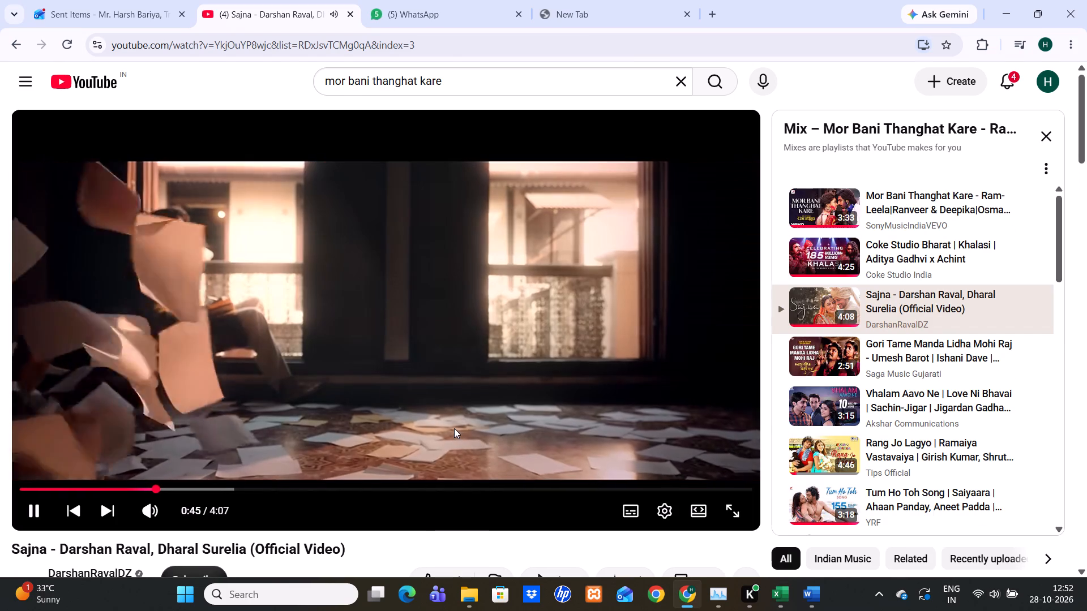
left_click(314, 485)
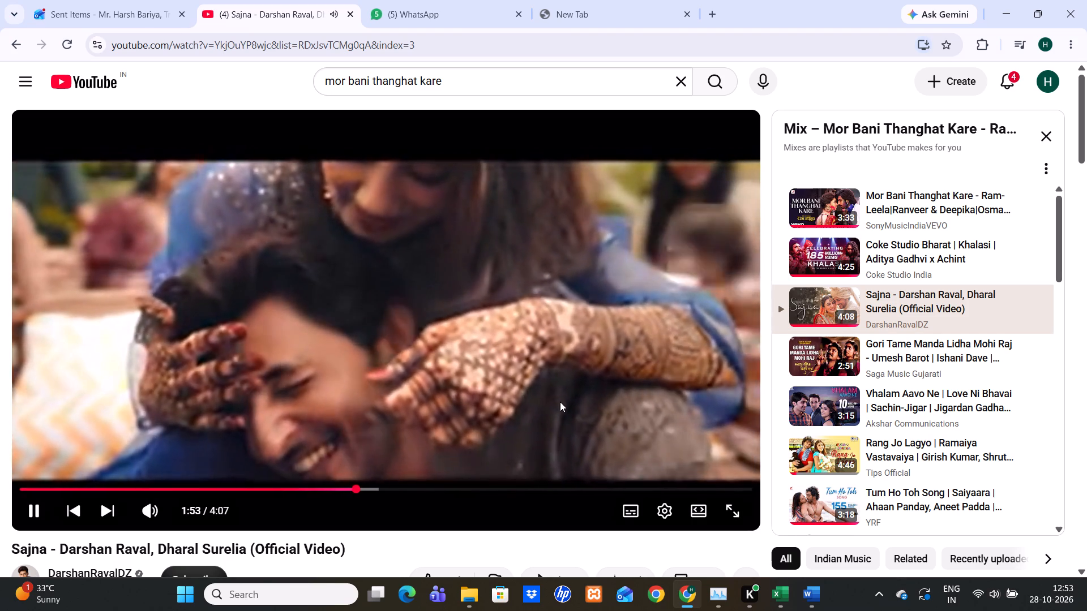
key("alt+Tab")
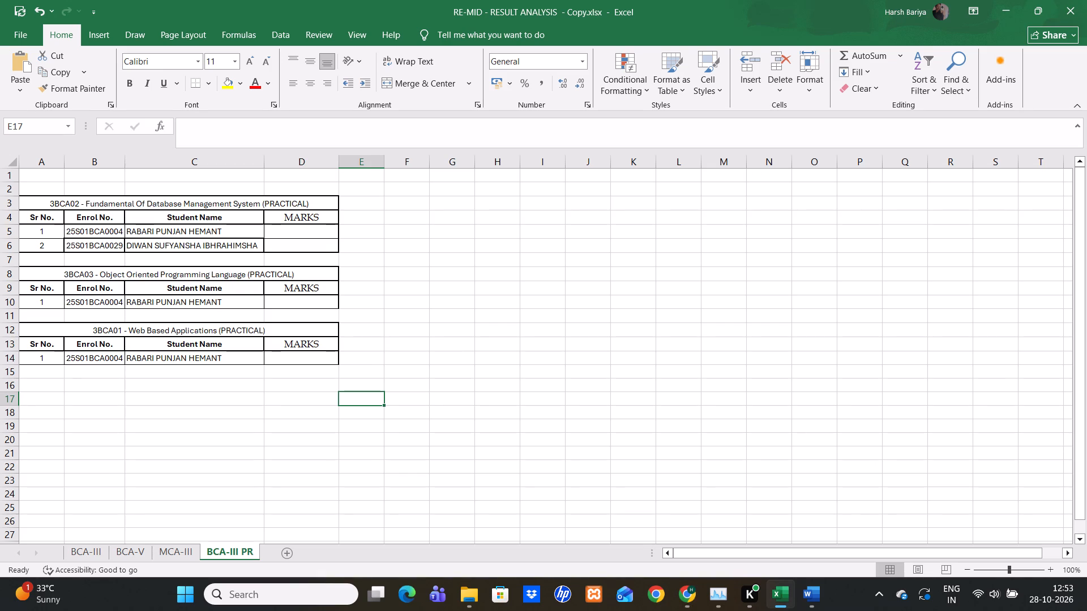
Switch to Word and close the WBA PR ATTENDANCE document.
key("alt+Tab")
key("alt+Tab")
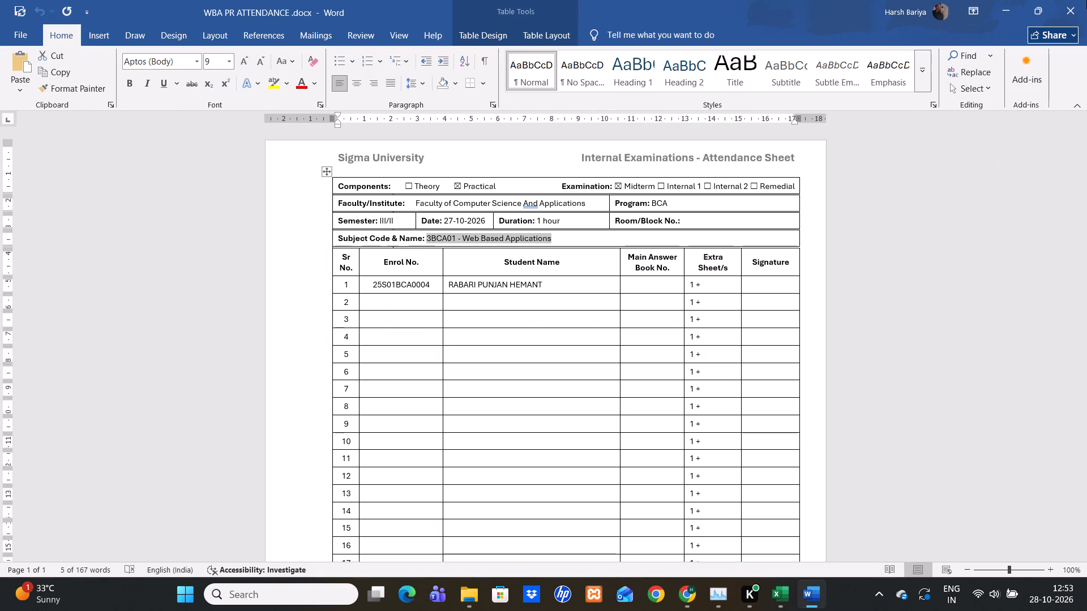
left_click(1086, 0)
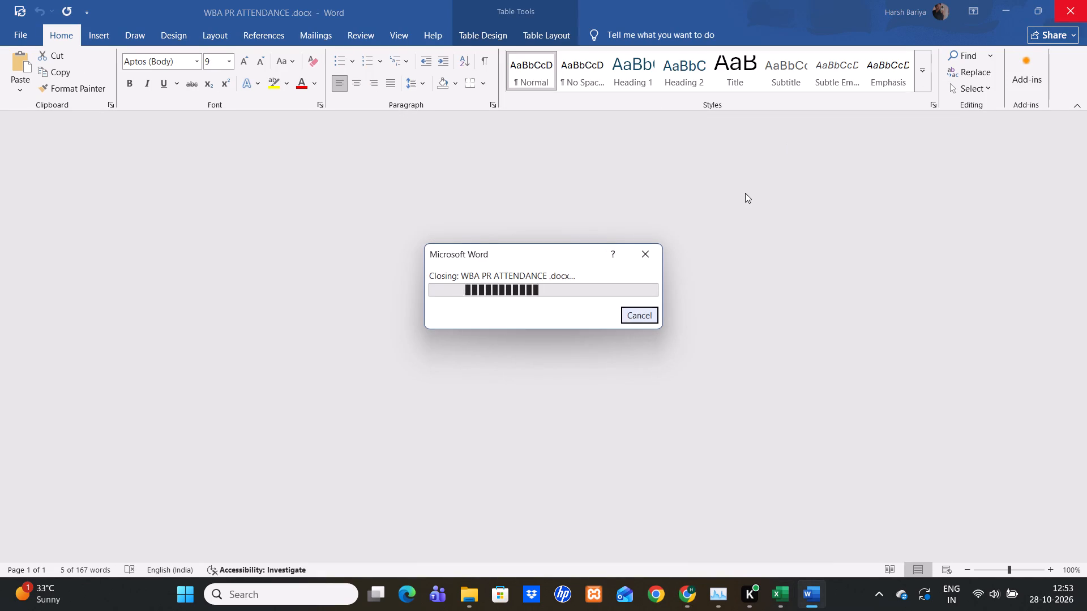
In File Explorer, open the BF PR ATTENDANCE document from the BF folder under BCA-V PRACTICAL in REMID SOFT COPY.
key("alt+Tab")
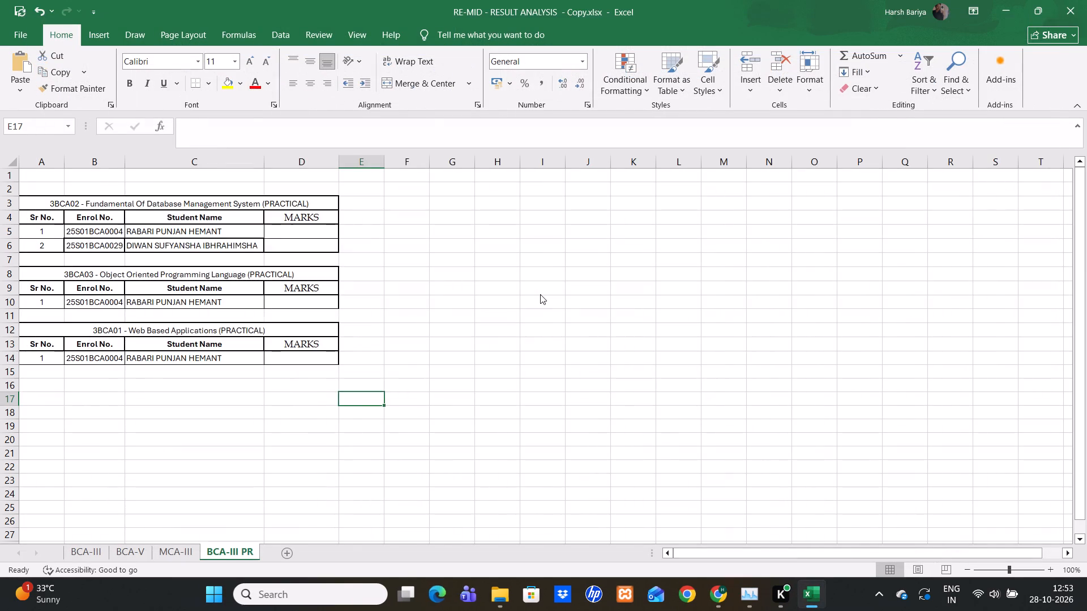
key("alt+Tab")
left_click(85, 48)
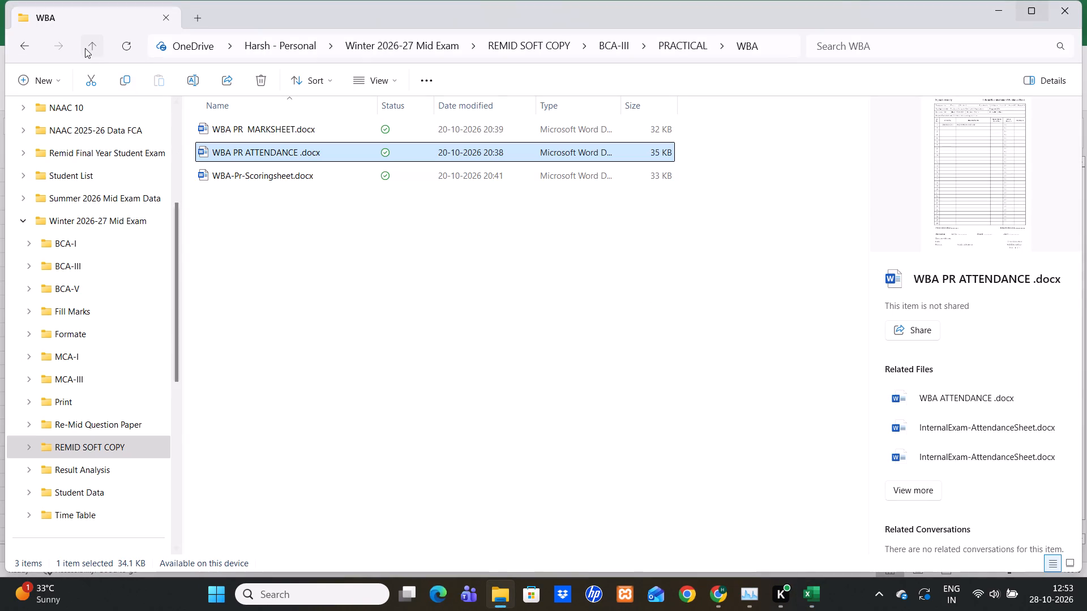
left_click(85, 48)
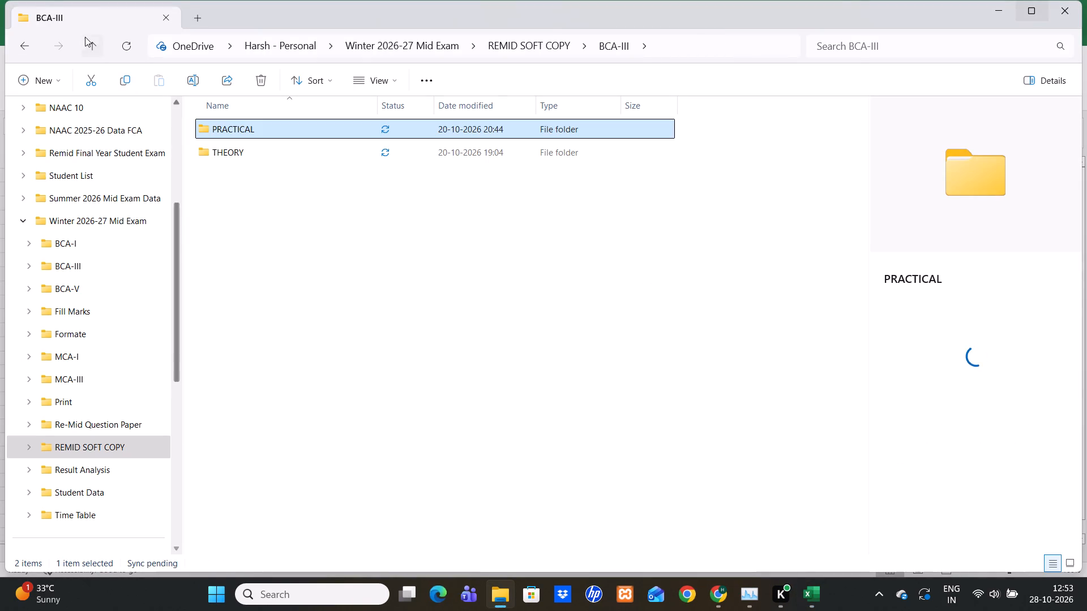
left_click(93, 45)
double_click(247, 158)
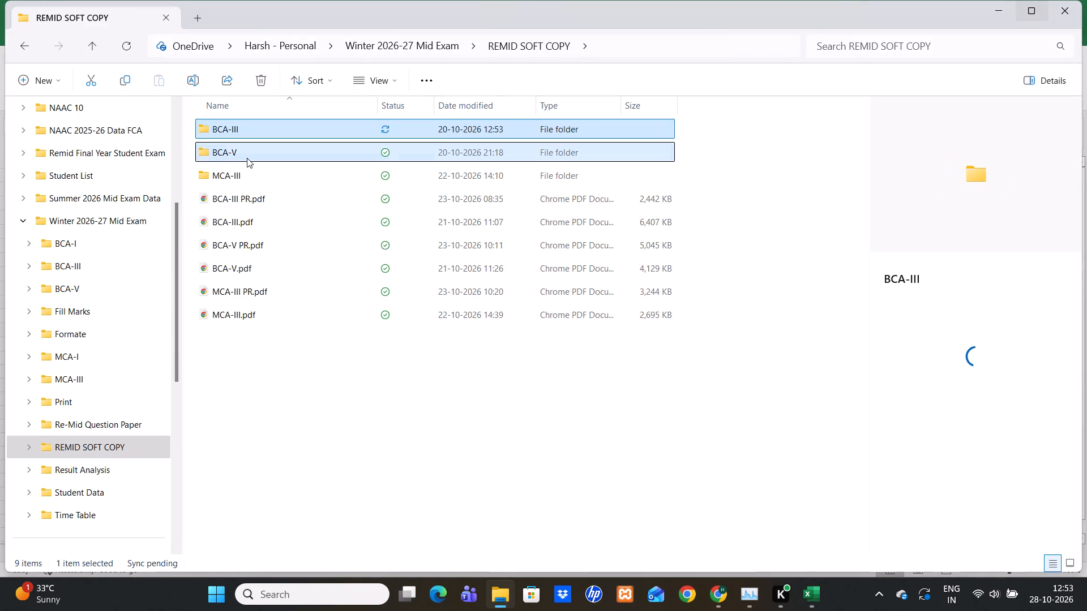
double_click(262, 133)
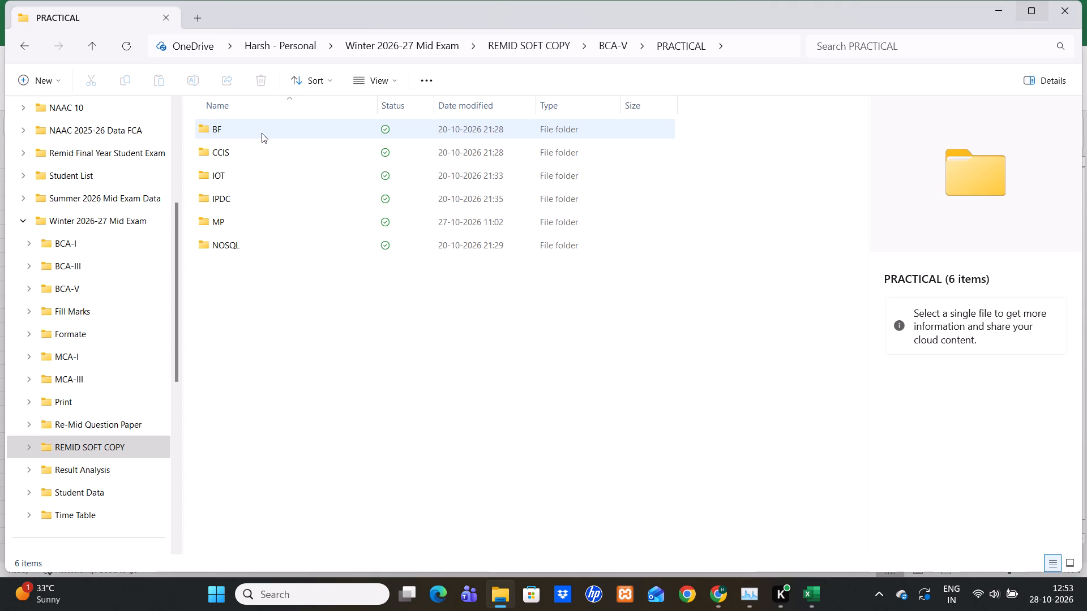
double_click(262, 133)
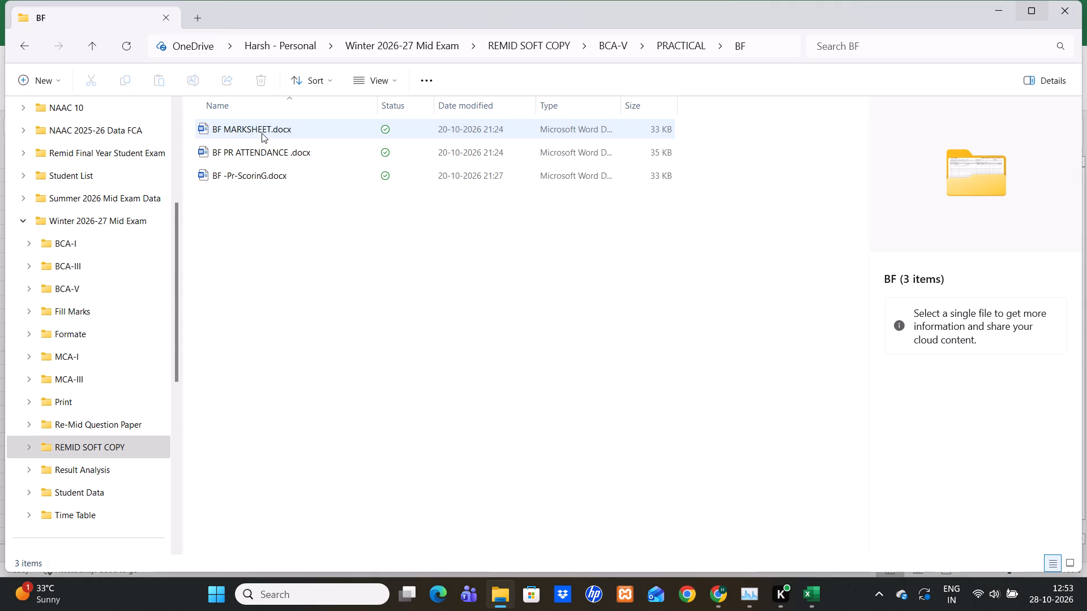
double_click(256, 156)
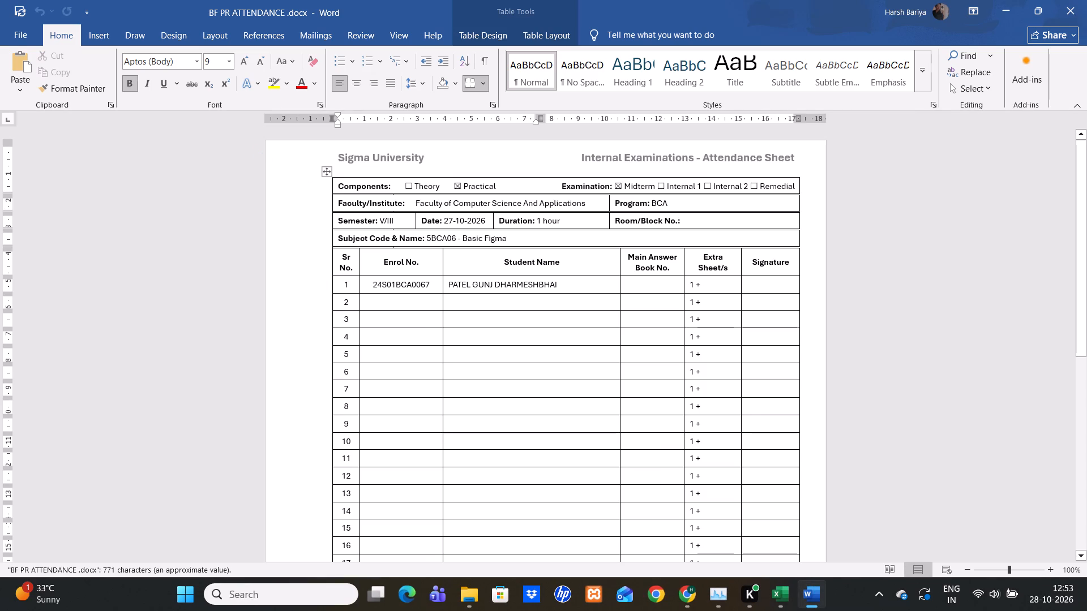
Back in Excel, copy the whole 3BCA01 practical table with its heading to cell F3 of BCA-III PR.
key("alt+Tab")
key("alt+Tab")
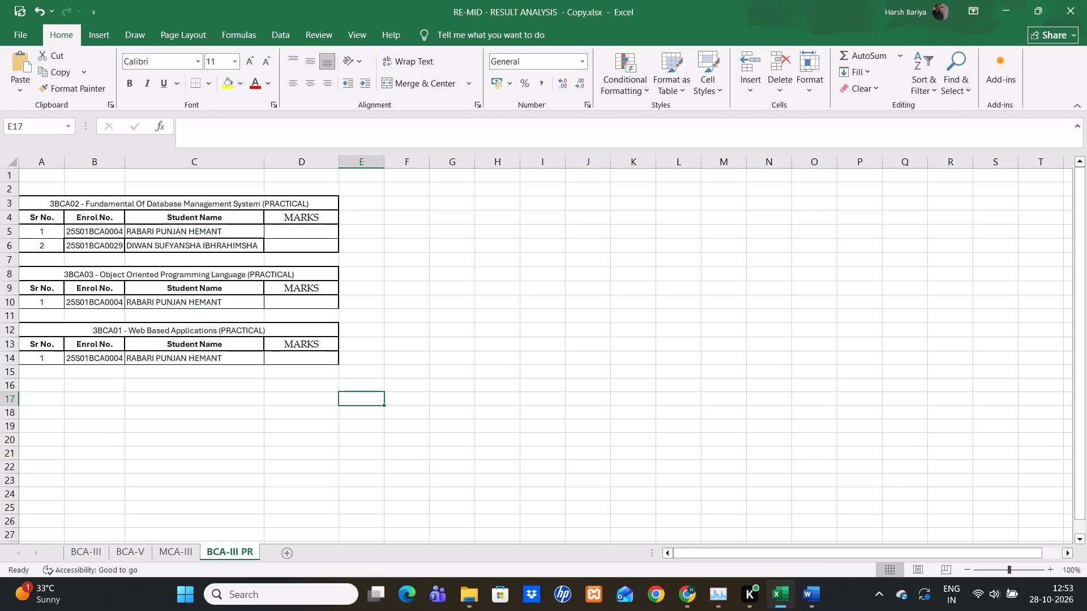
left_click(291, 206)
left_click_drag(291, 332, 293, 360)
key("ctrl+c")
left_click(401, 207)
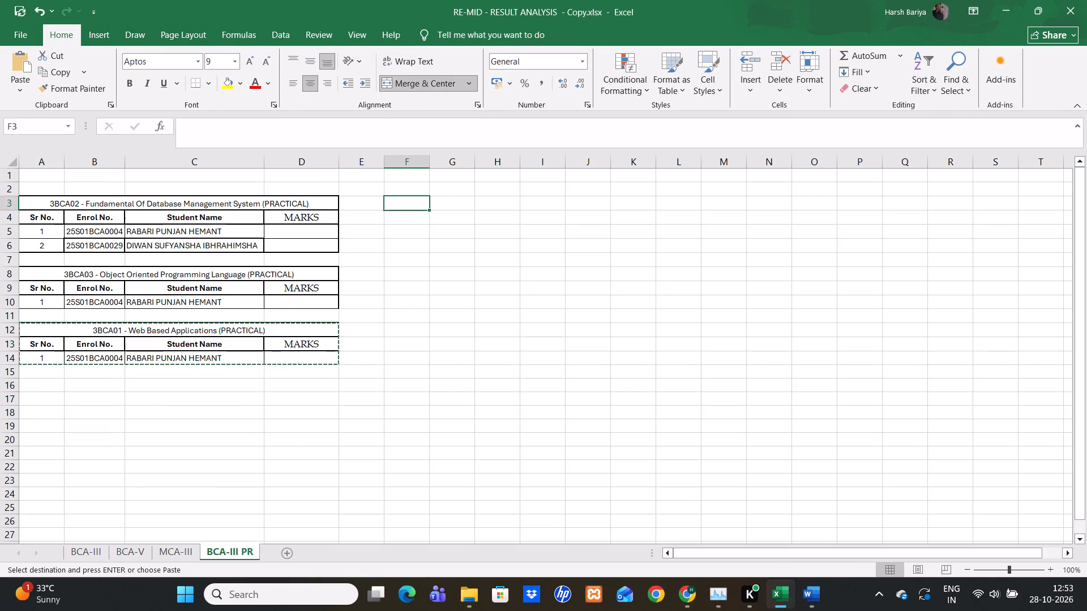
key("ctrl+v")
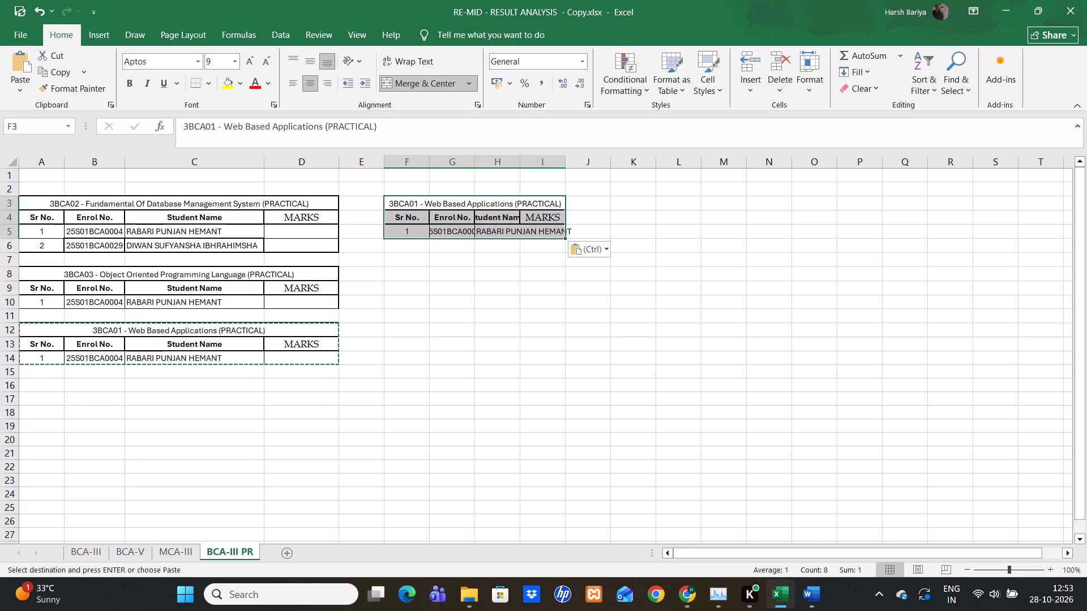
Autofit the widths of columns G, H and I to the pasted table's contents.
double_click(478, 162)
double_click(536, 158)
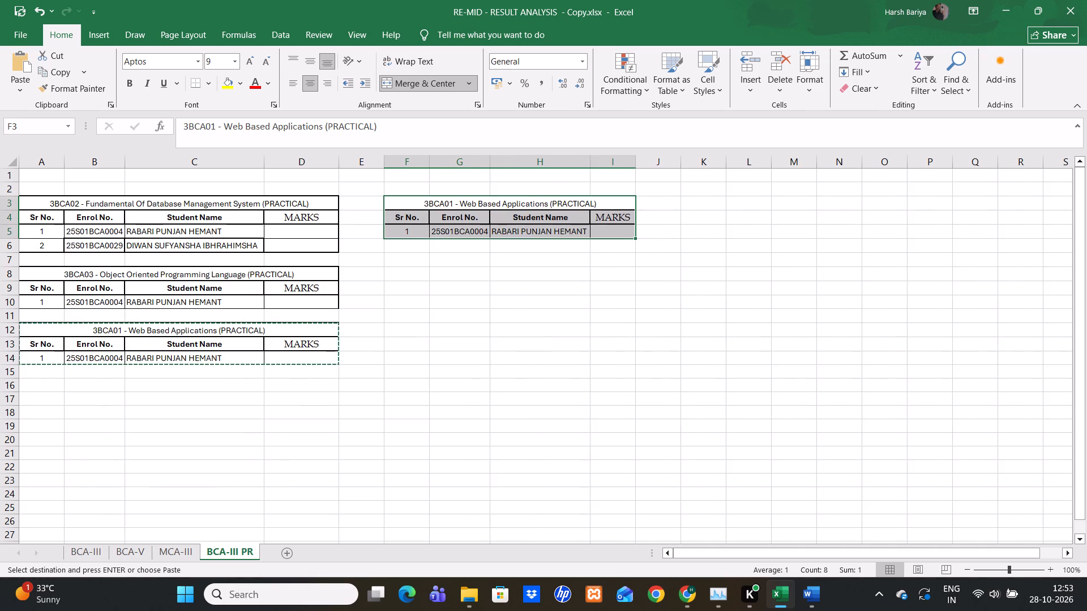
double_click(635, 165)
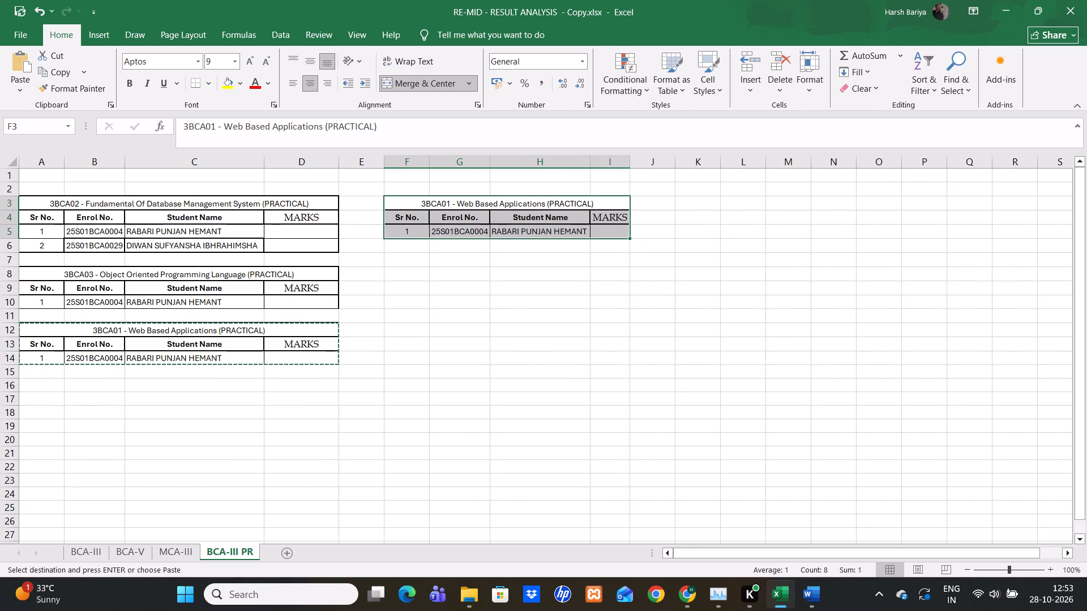
left_click(570, 317)
Change the F3 heading to "5BCA06 - Basic Figma (PRACTICAL)", copying the subject code and name from the BF PR ATTENDANCE document in Word.
key("alt+Tab")
left_click_drag(516, 235, 506, 235)
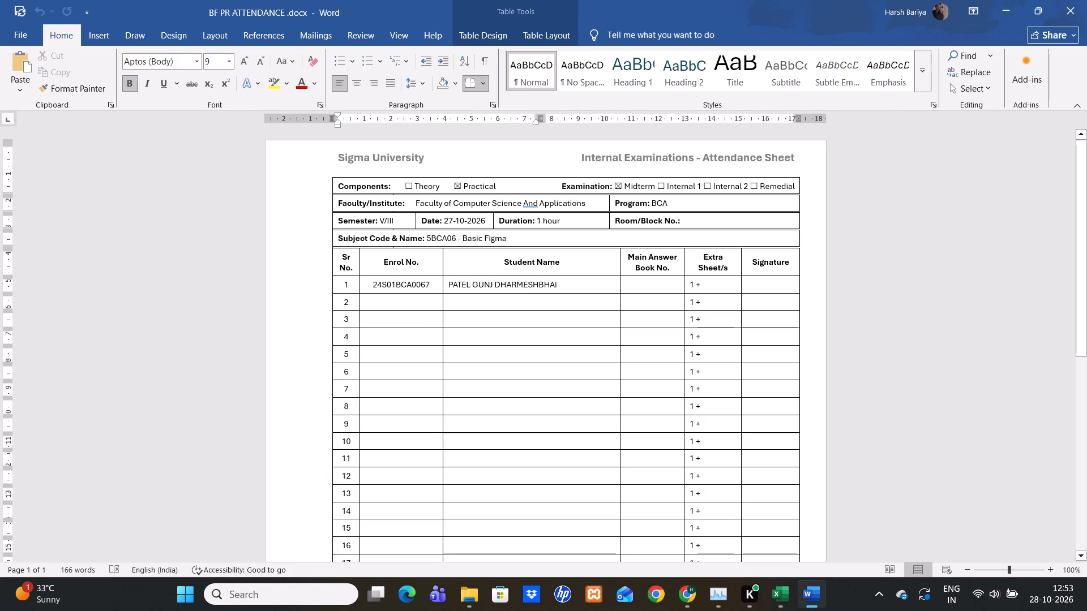
left_click_drag(506, 235, 437, 235)
key("ctrl+c")
key("alt+Tab")
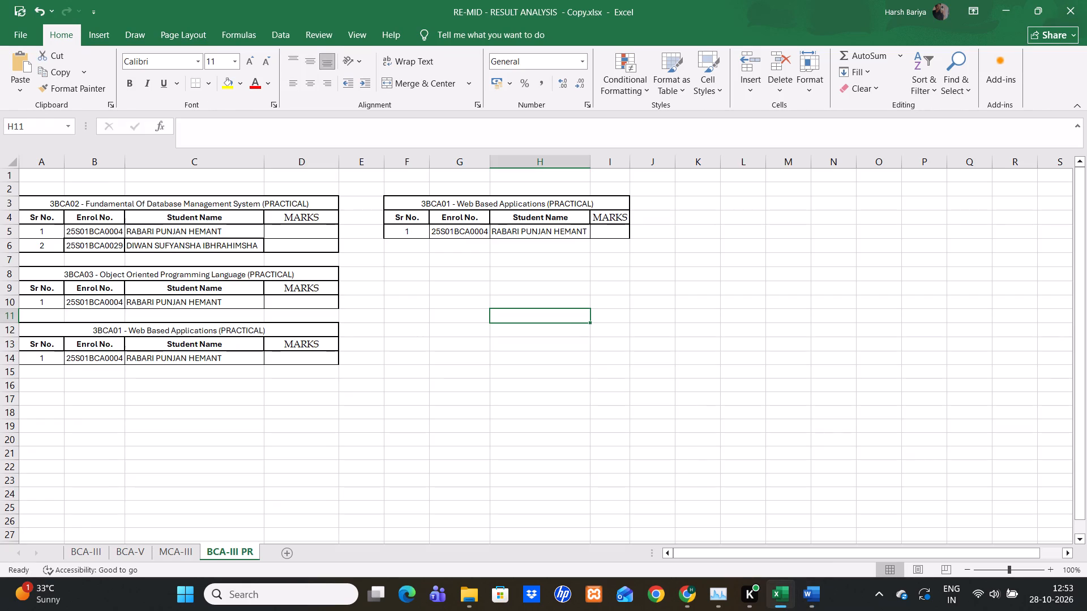
double_click(420, 201)
left_click_drag(420, 201, 547, 201)
key("ctrl+v")
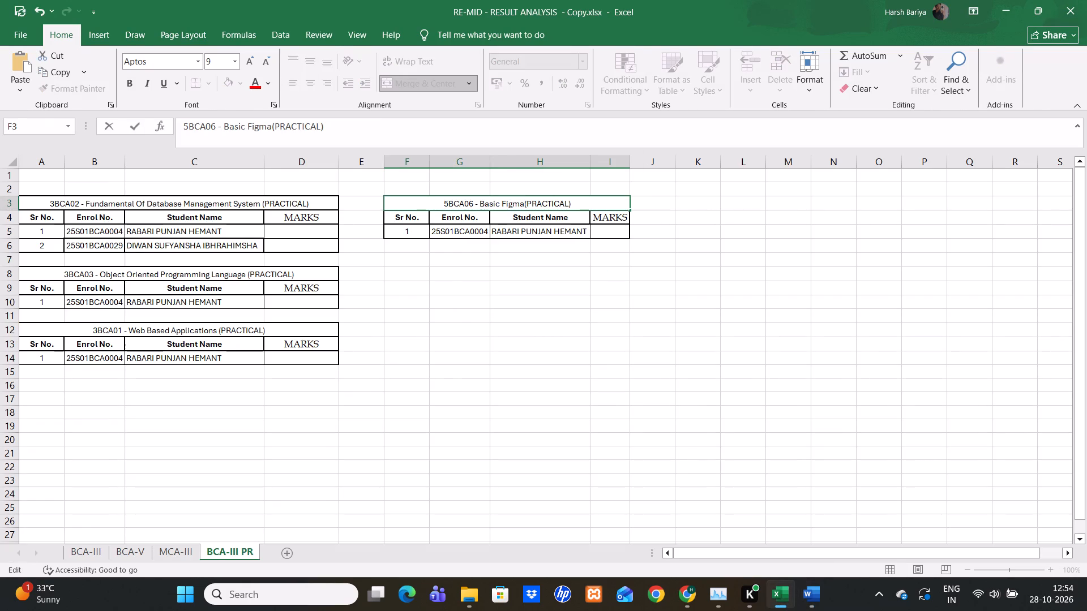
left_click(520, 277)
double_click(525, 204)
key("space")
left_click(503, 316)
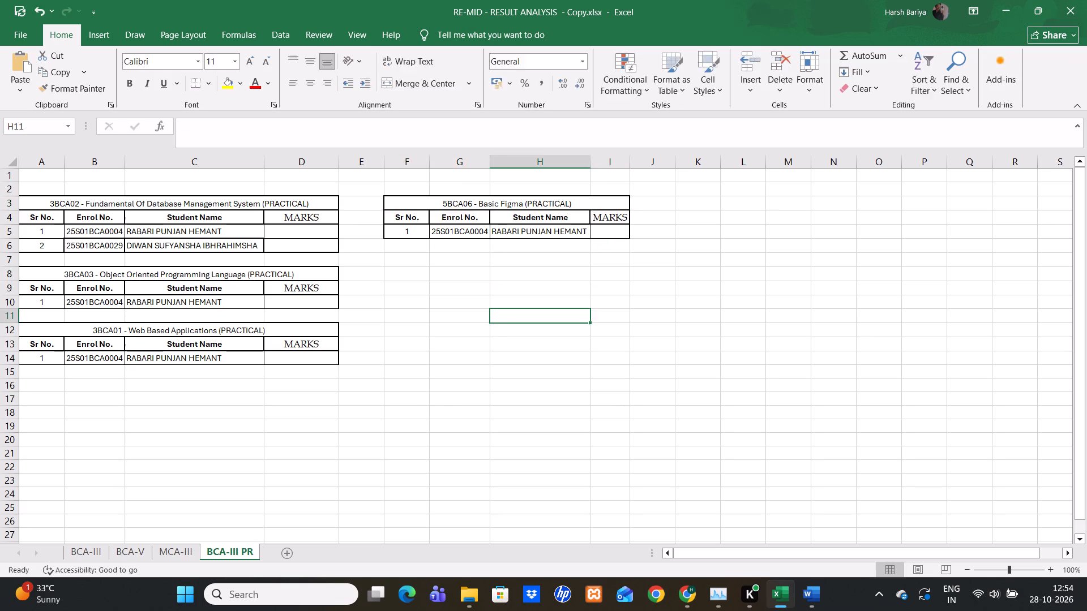
Replace the enrolment number and student name in G5:H5 with the first student's entries copied from the BF PR ATTENDANCE document in Word.
key("alt+Tab")
left_click_drag(372, 285, 451, 283)
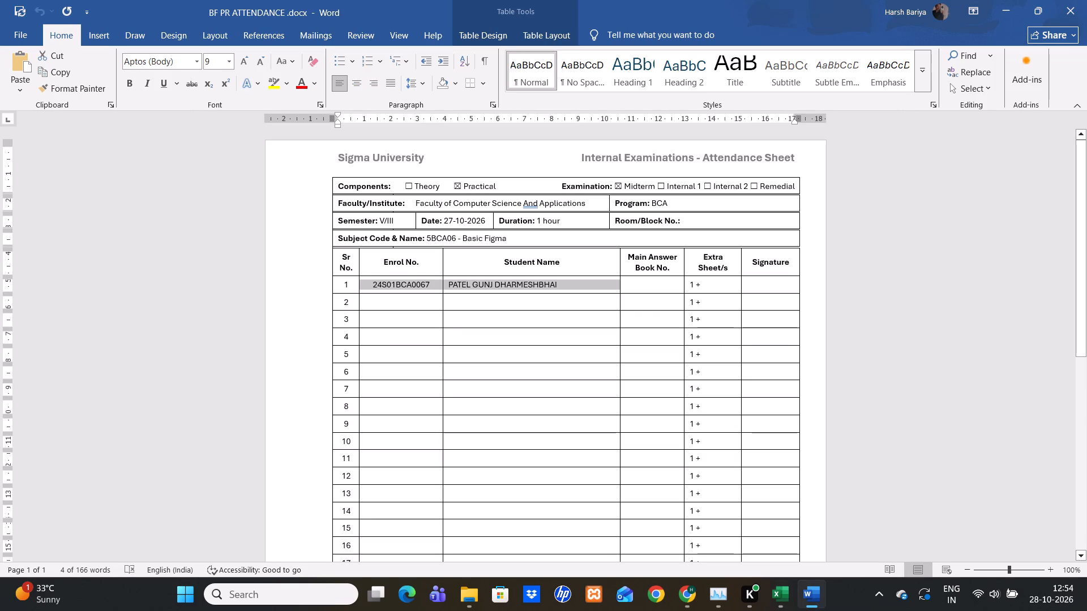
left_click_drag(451, 283, 453, 283)
key("ctrl+c")
key("alt+Tab")
left_click(441, 229)
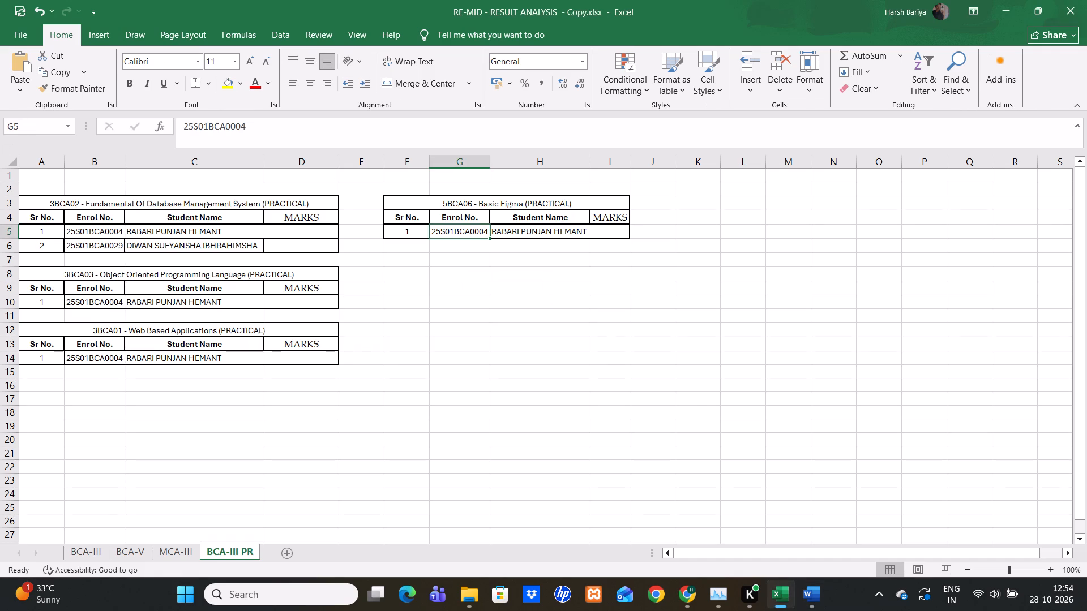
left_click_drag(463, 231, 500, 231)
key("ctrl+v")
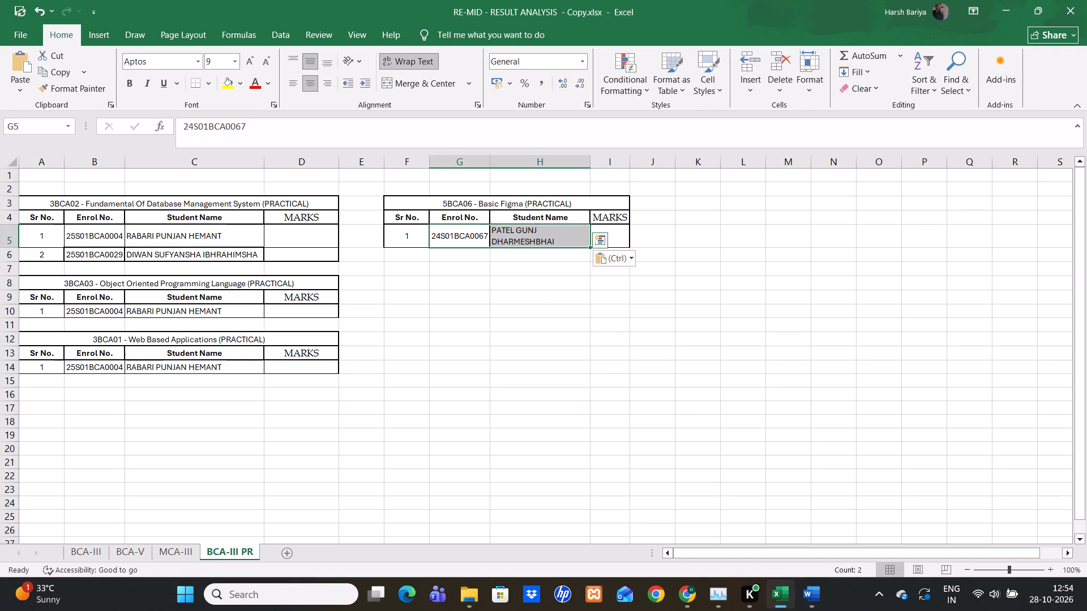
left_click(531, 325)
Turn off text wrapping for the student name in H5 and autofit column H to it.
double_click(589, 166)
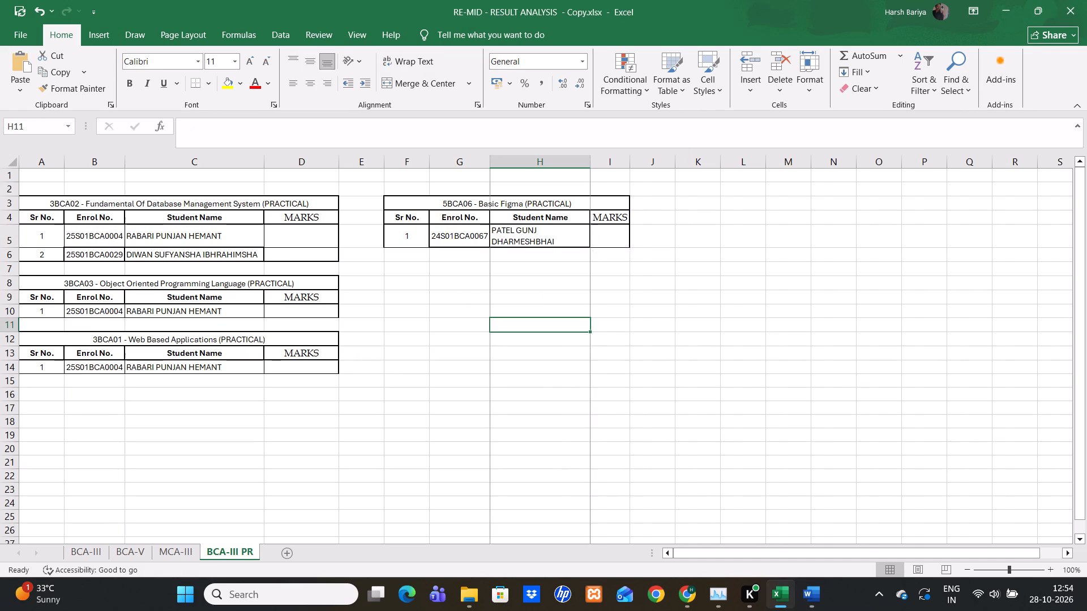
left_click(536, 233)
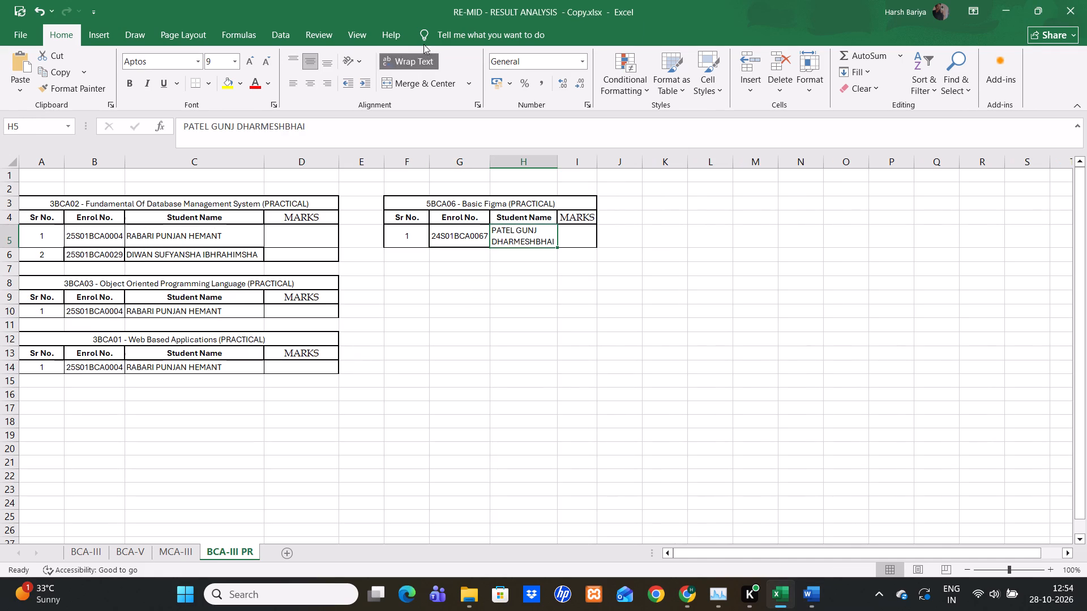
left_click(423, 64)
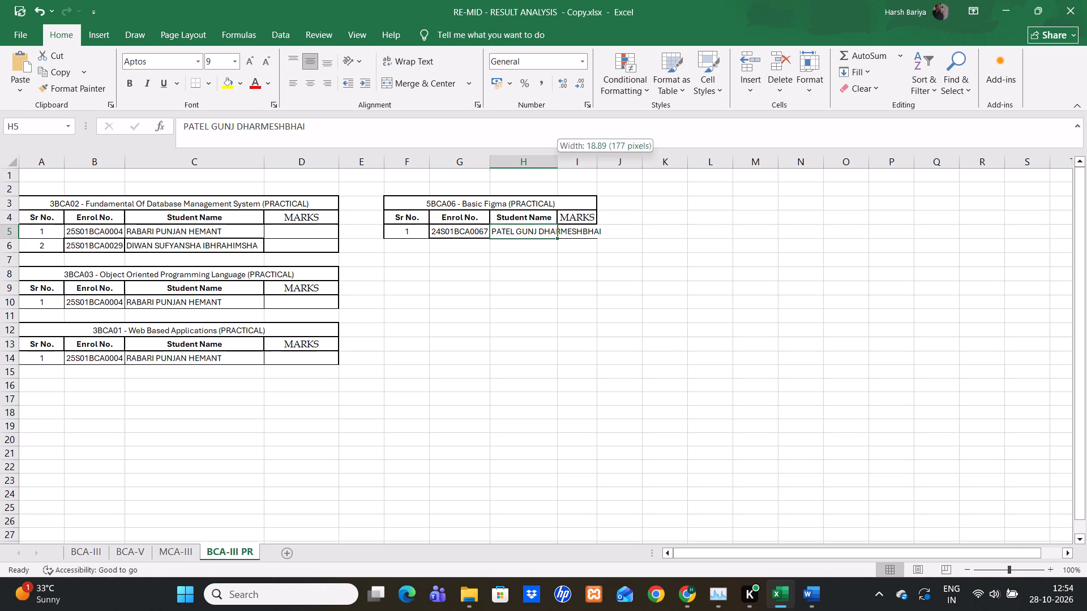
double_click(557, 161)
left_click(572, 342)
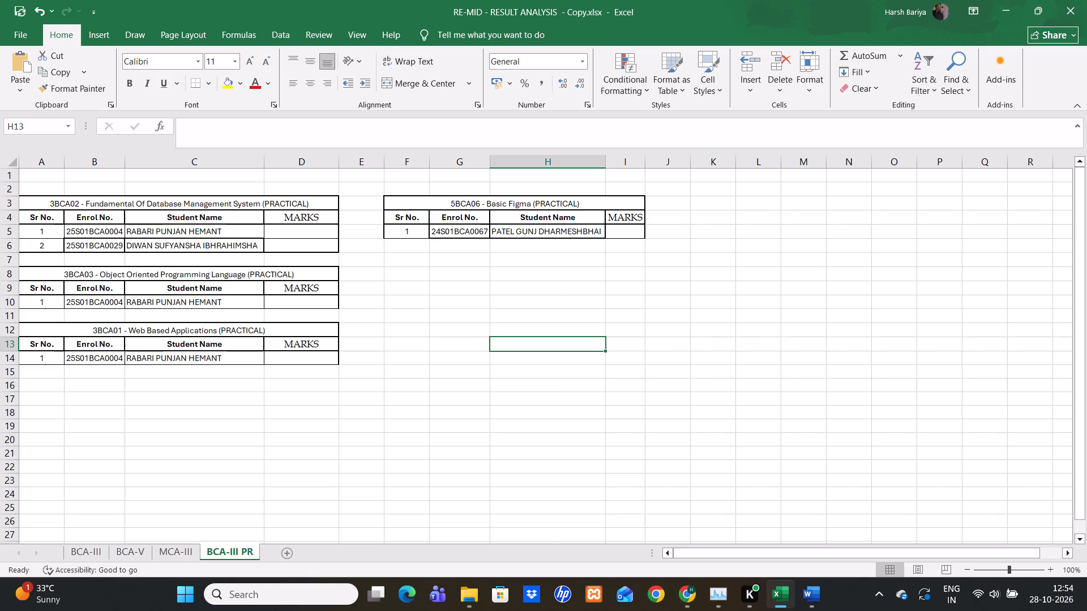
Close the BF PR ATTENDANCE document in Word and open CCIS PR MARKSHEET from the CCIS folder under BCA-V PRACTICAL in File Explorer.
key("alt+Tab")
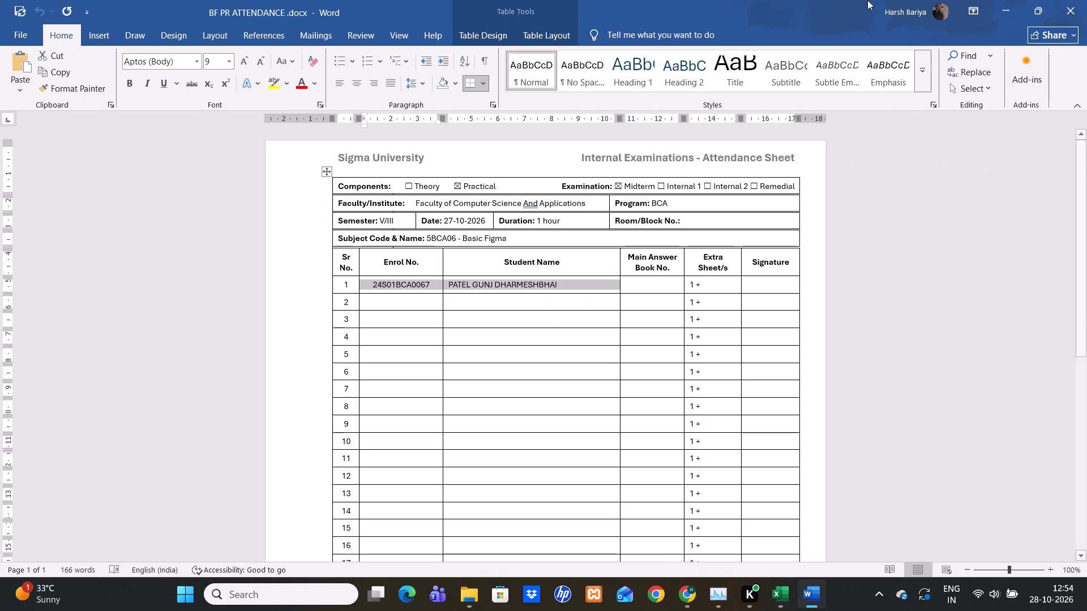
left_click(1086, 0)
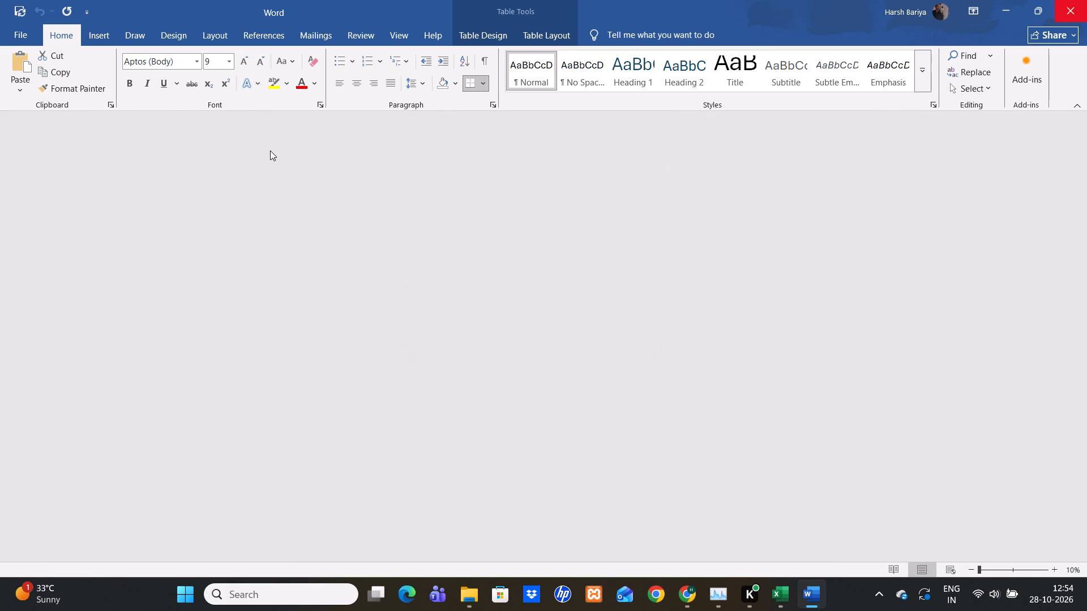
key("alt+Tab")
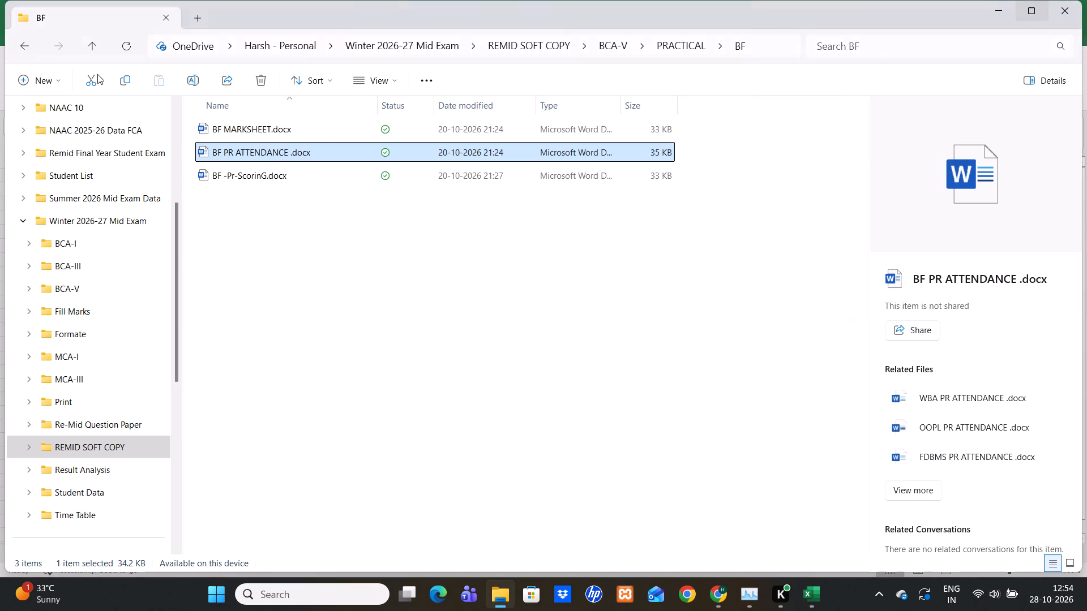
left_click(90, 44)
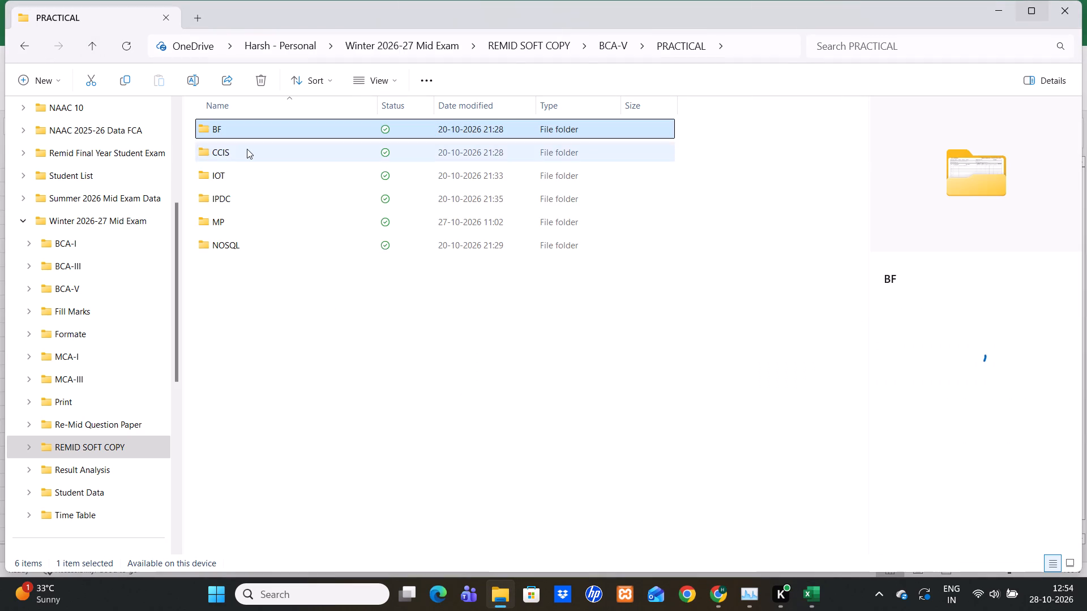
double_click(247, 149)
double_click(261, 147)
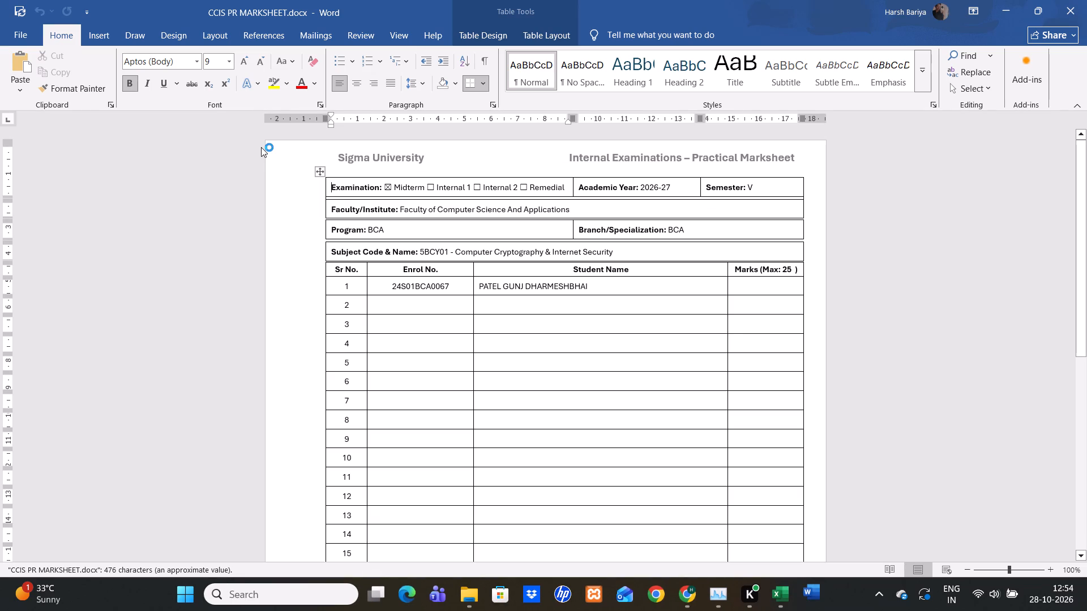
In Excel, copy the Basic Figma table in F3:I5 and paste it below, starting at F7.
key("alt+Tab")
key("alt+Tab")
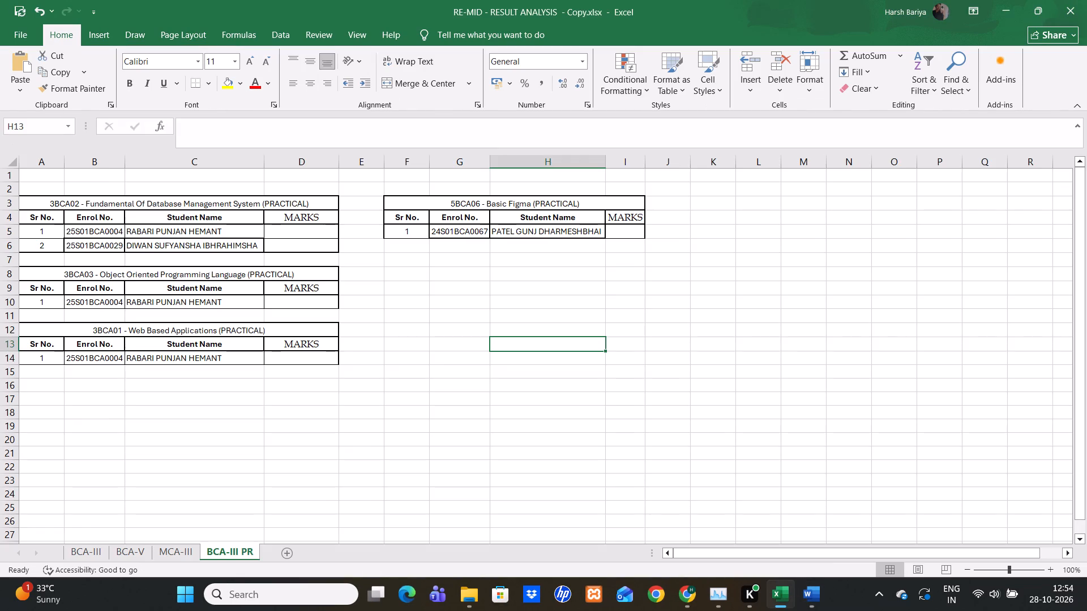
left_click_drag(468, 201, 474, 231)
key("ctrl+c")
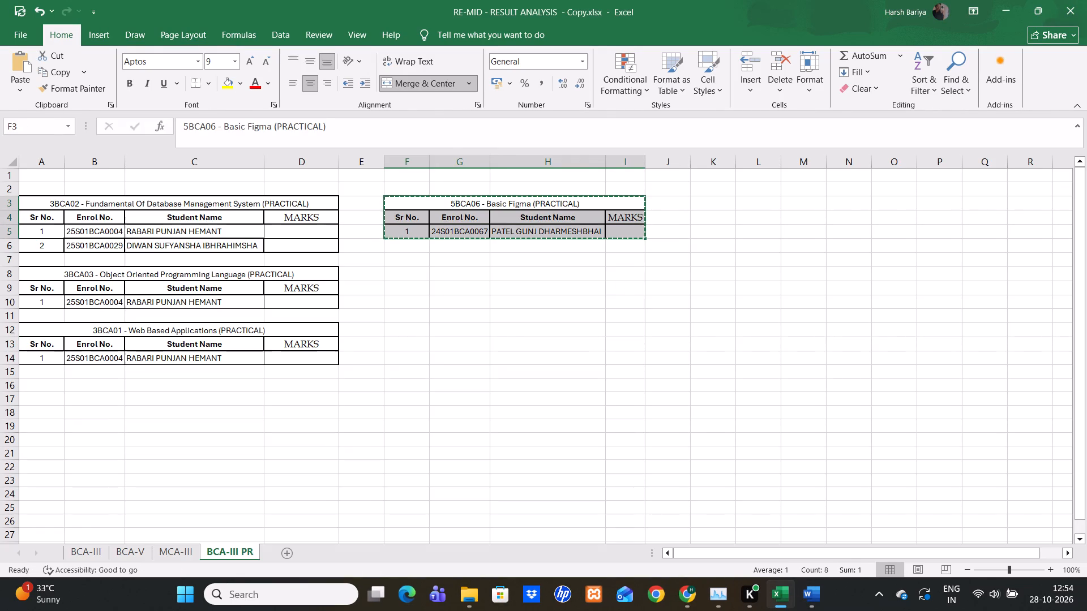
left_click(410, 258)
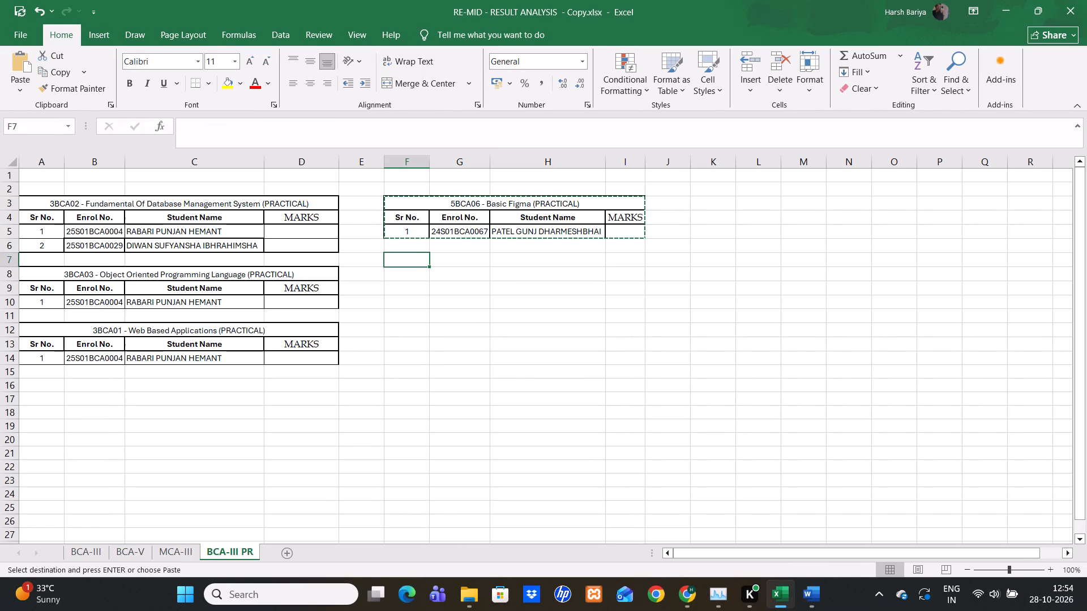
left_click(412, 274)
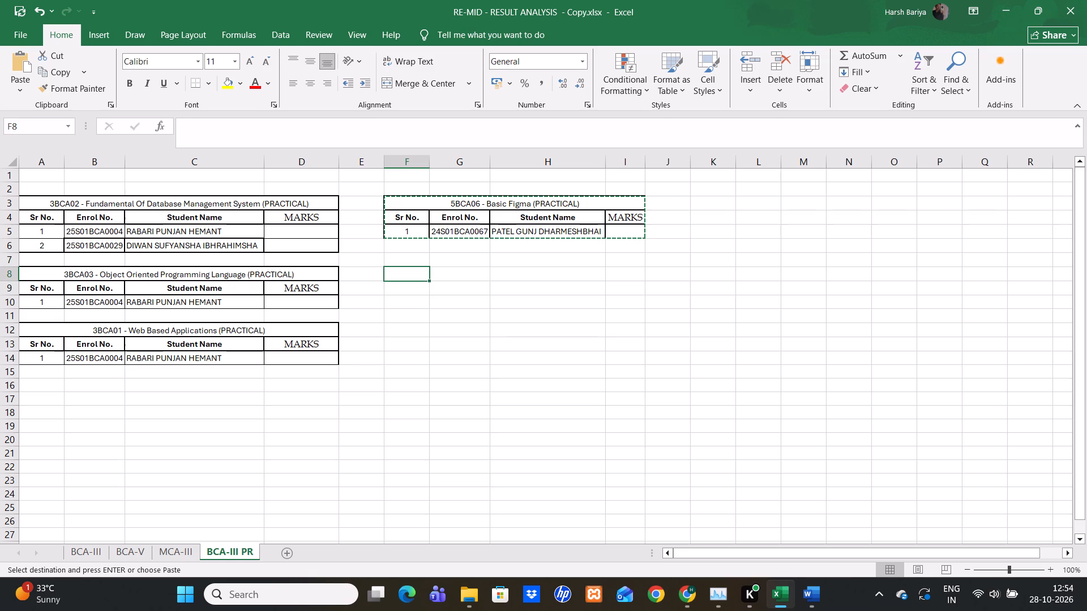
left_click(413, 262)
key("ctrl+v")
Change the F7 heading to "5BCY01 - Computer Cryptography & Internet Security (PRACTICAL)", copying the subject code and name from CCIS PR MARKSHEET in Word.
key("alt+Tab")
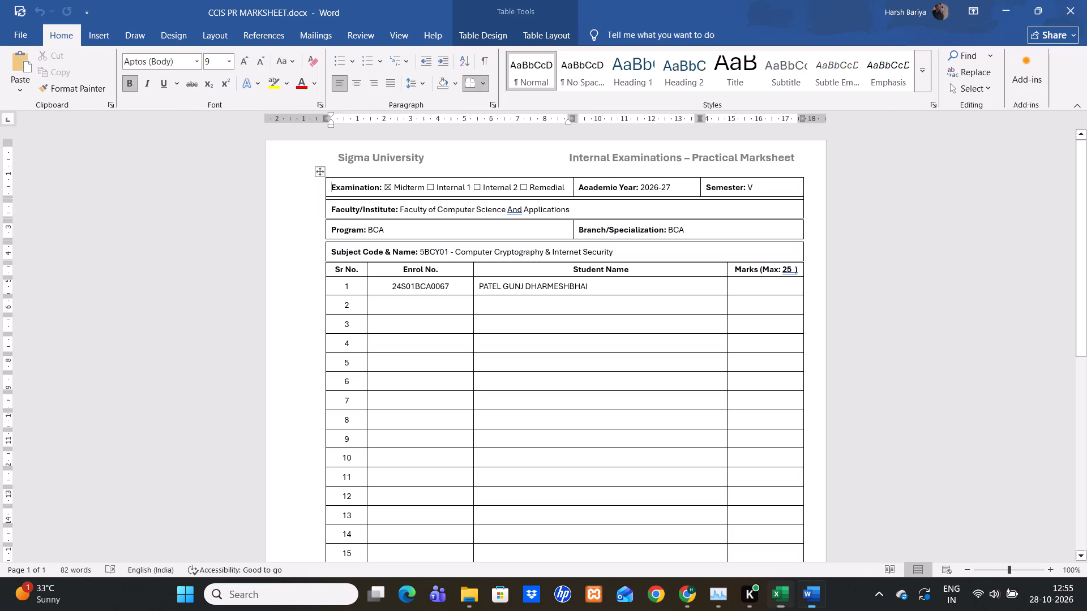
left_click_drag(420, 249, 570, 248)
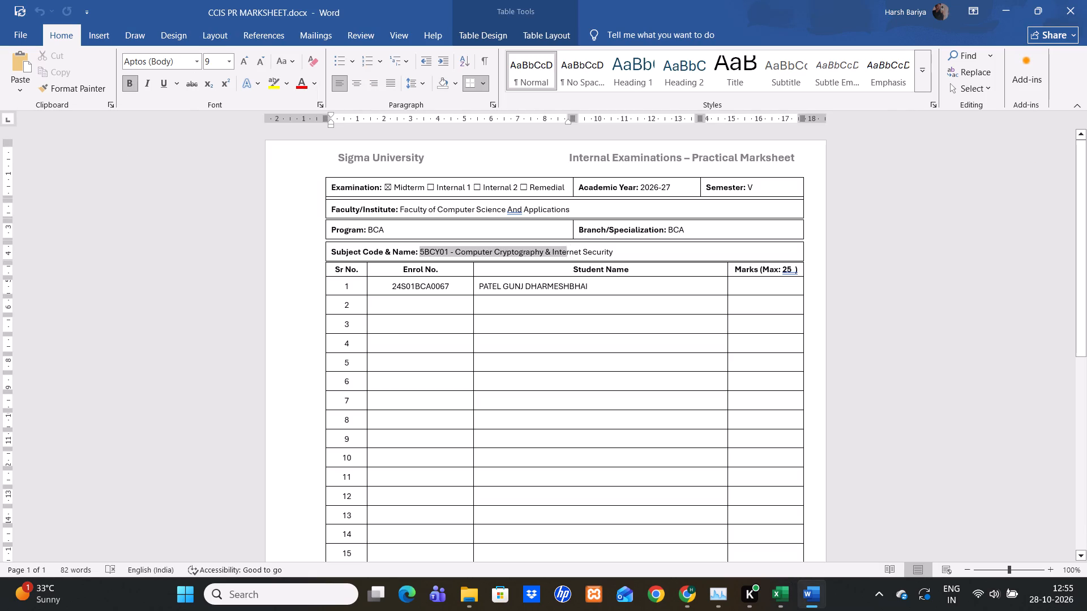
left_click_drag(570, 248, 611, 243)
key("ctrl+c")
key("alt+Tab")
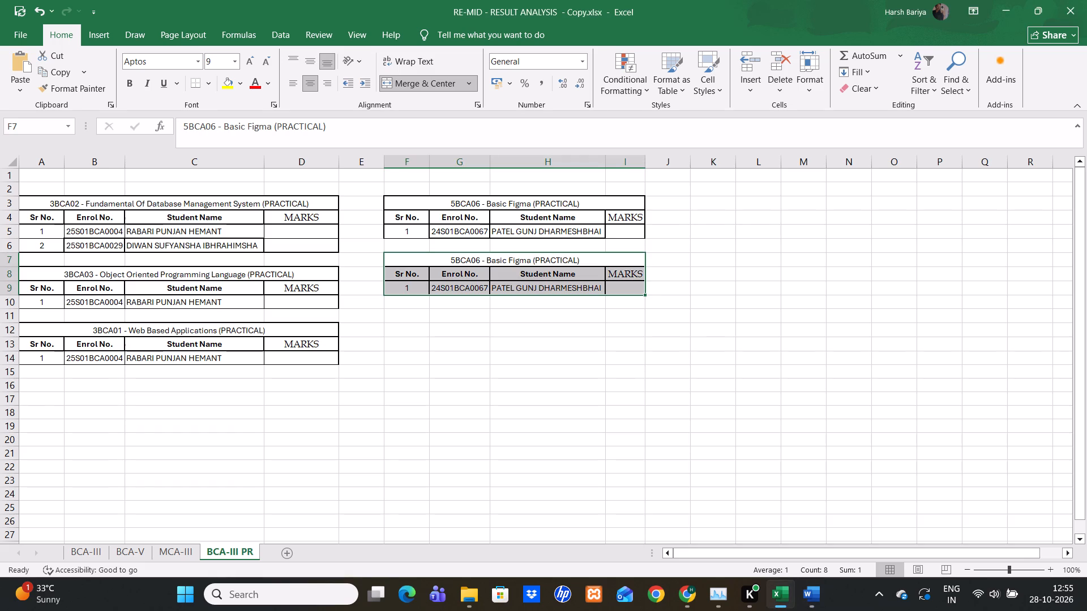
double_click(455, 261)
left_click_drag(450, 261, 525, 253)
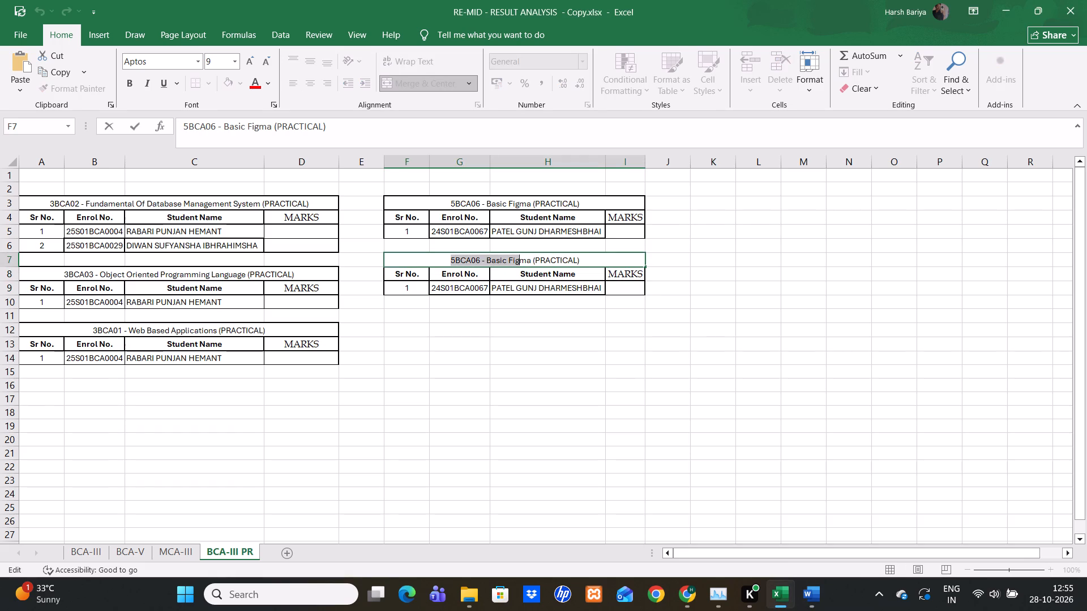
left_click_drag(525, 253, 529, 253)
key("ctrl+v")
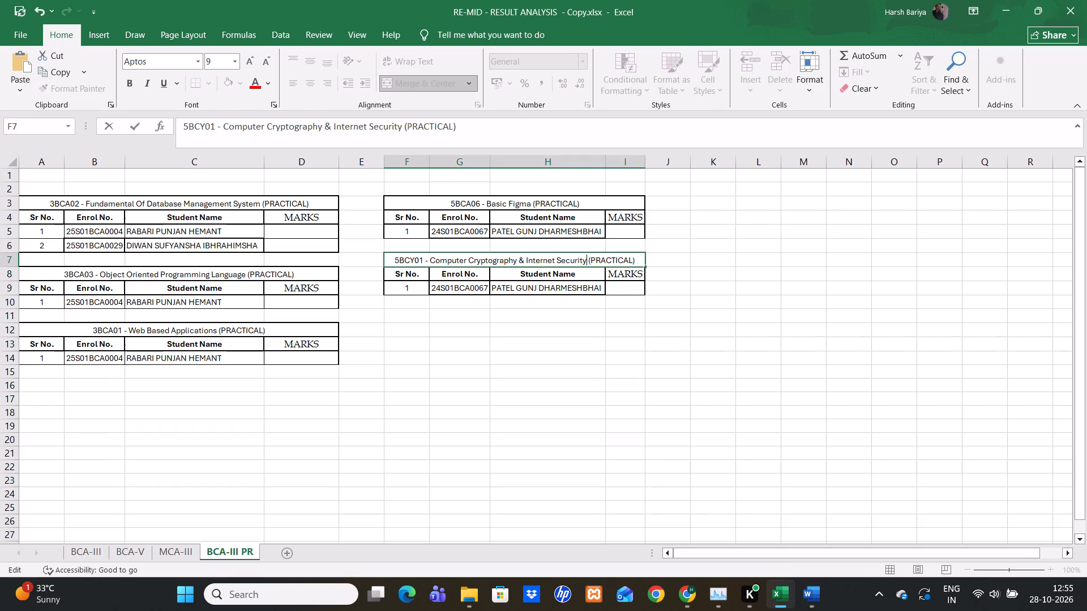
left_click(554, 361)
Close CCIS PR MARKSHEET in Word and open IOT PR ATTENDANCE from the IOT folder under BCA-V PRACTICAL in File Explorer.
key("alt+Tab")
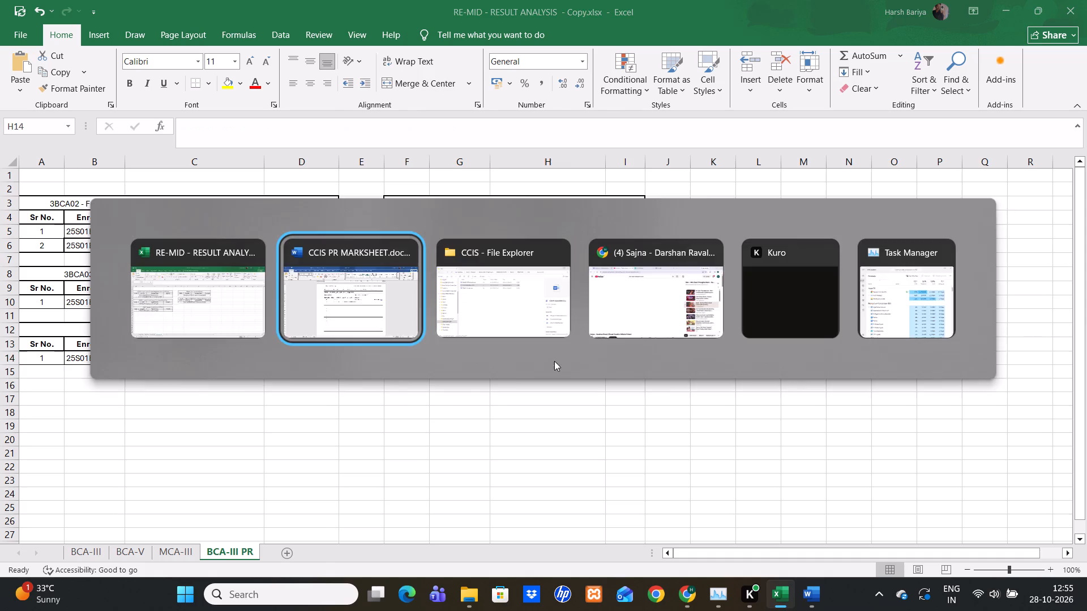
left_click(1086, 0)
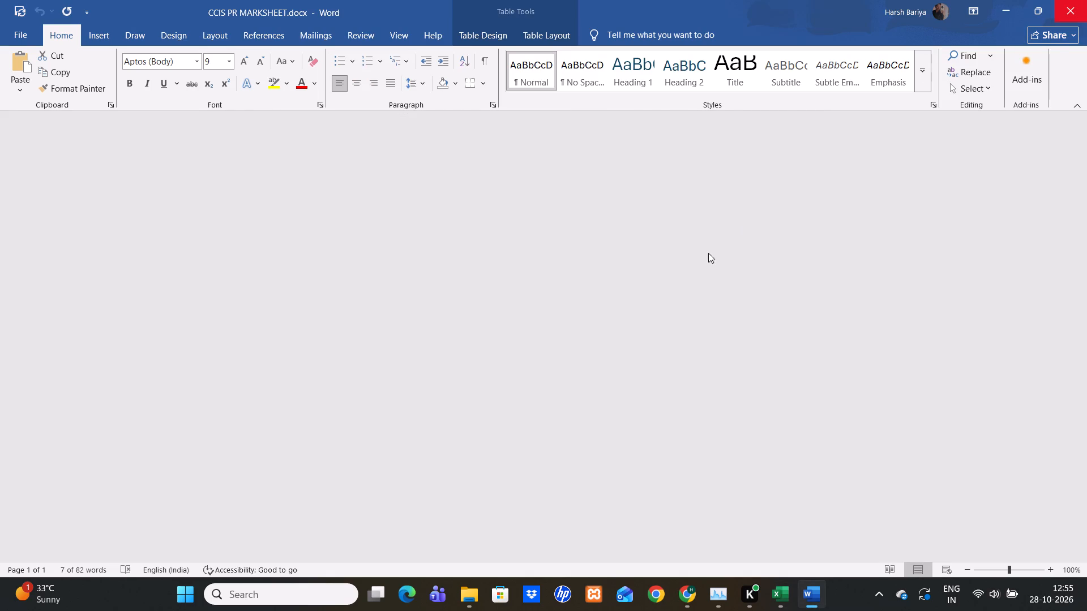
key("alt+Tab")
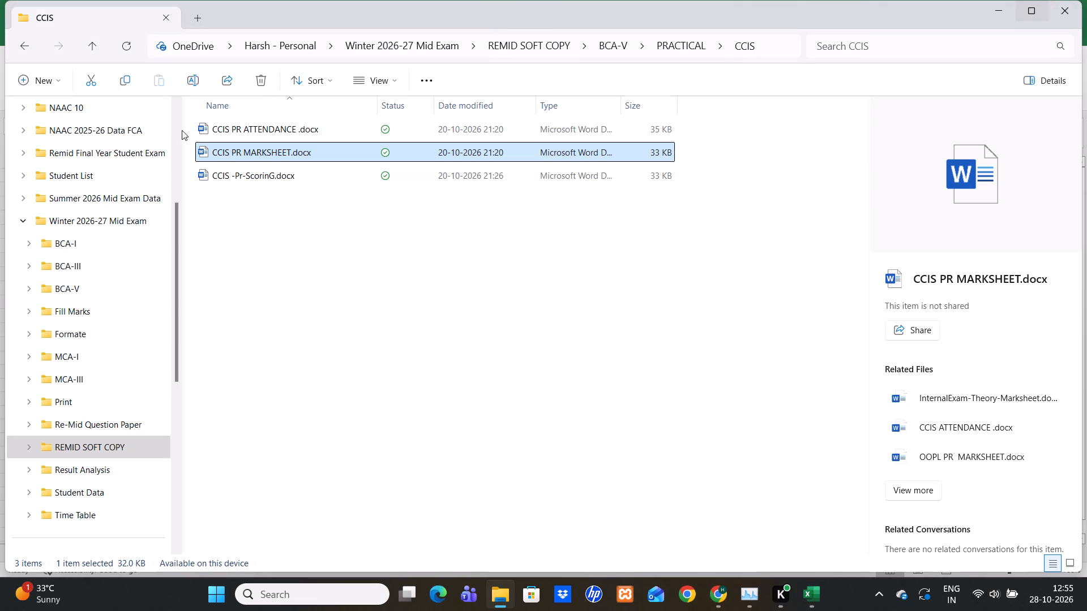
left_click(91, 36)
double_click(235, 175)
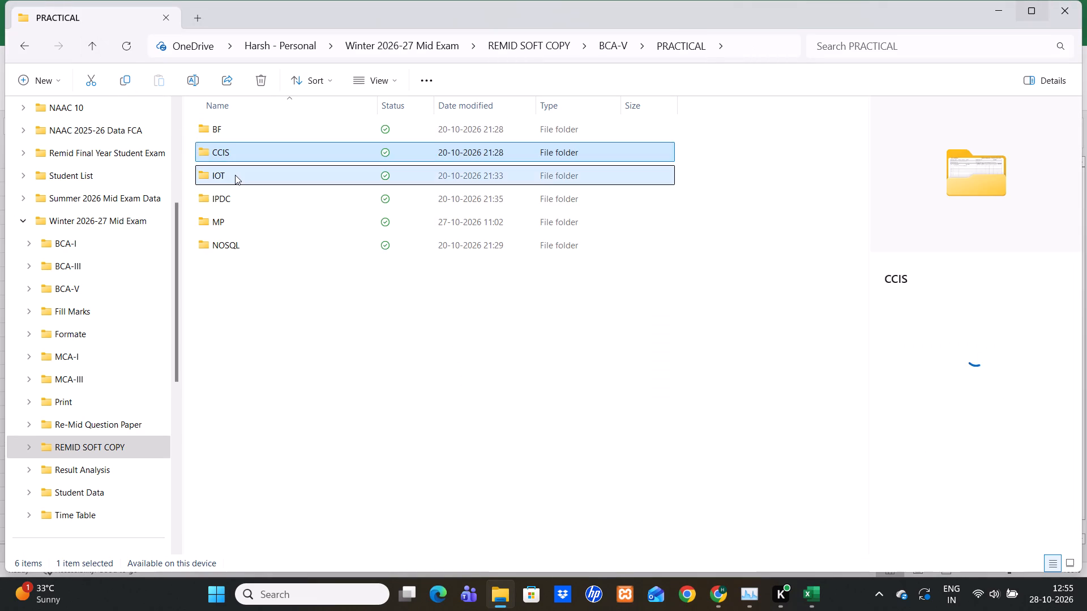
double_click(249, 134)
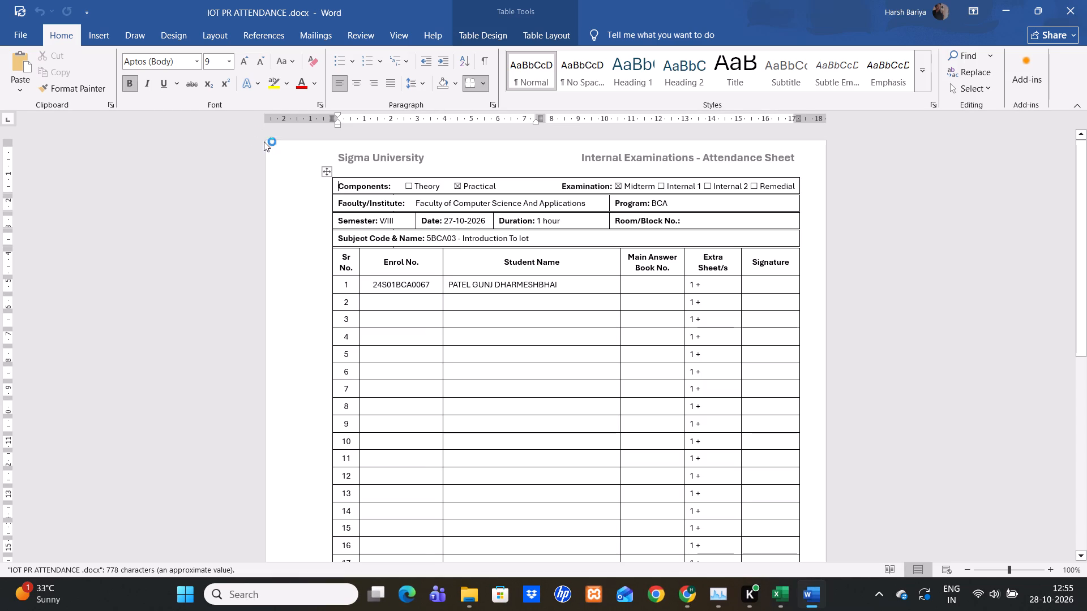
Select the subject code and name in IOT PR ATTENDANCE, and in Excel duplicate the F7:I9 table starting at F11.
left_click_drag(533, 238, 446, 239)
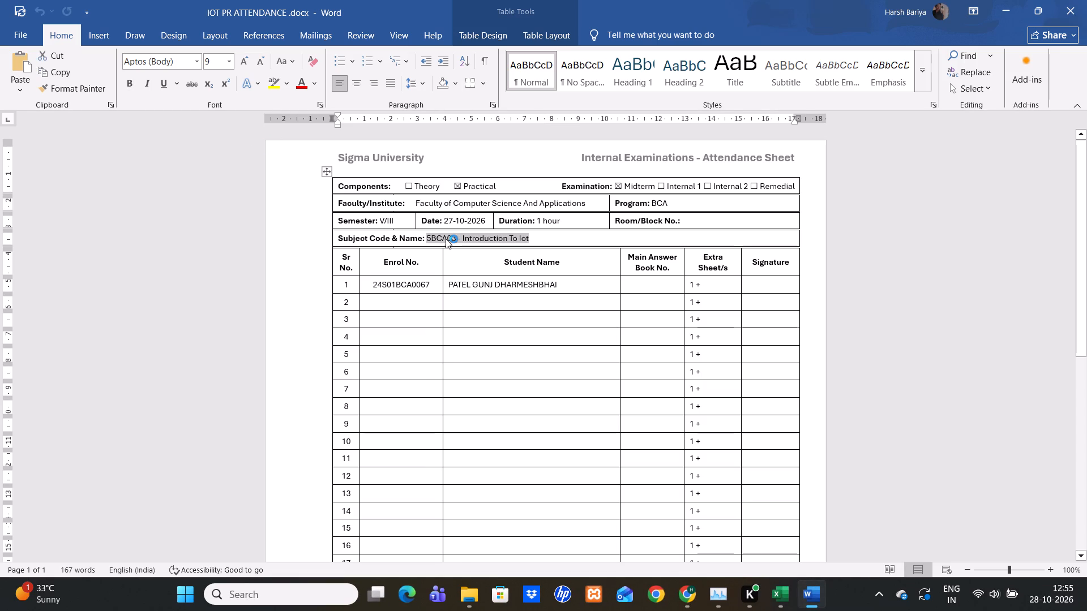
key("ctrl+c")
key("alt+Tab")
key("alt+Tab")
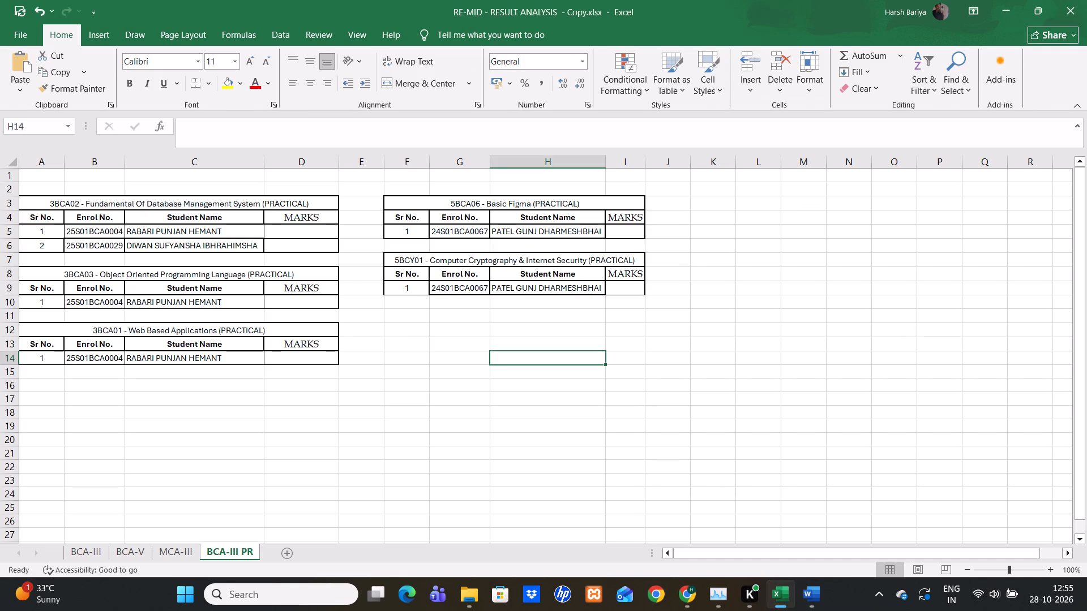
left_click_drag(445, 259, 452, 287)
key("ctrl+c")
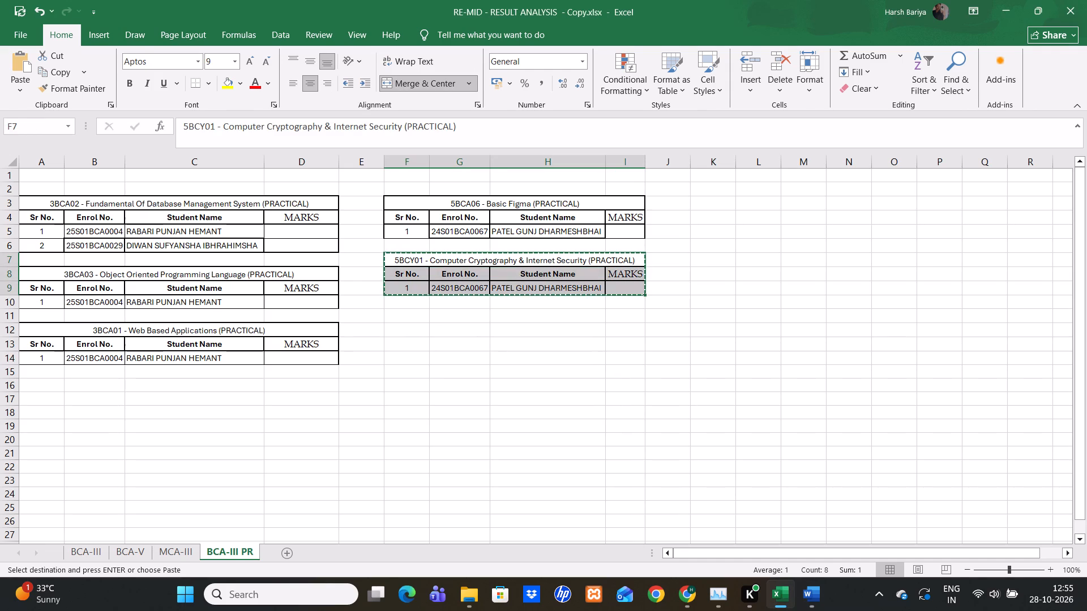
left_click(419, 315)
key("ctrl+v")
Change the F11 heading to "5BCA03 - Introduction To Iot (PRACTICAL)", copying the subject code and name from the IOT PR ATTENDANCE document in Word.
key("alt+Tab")
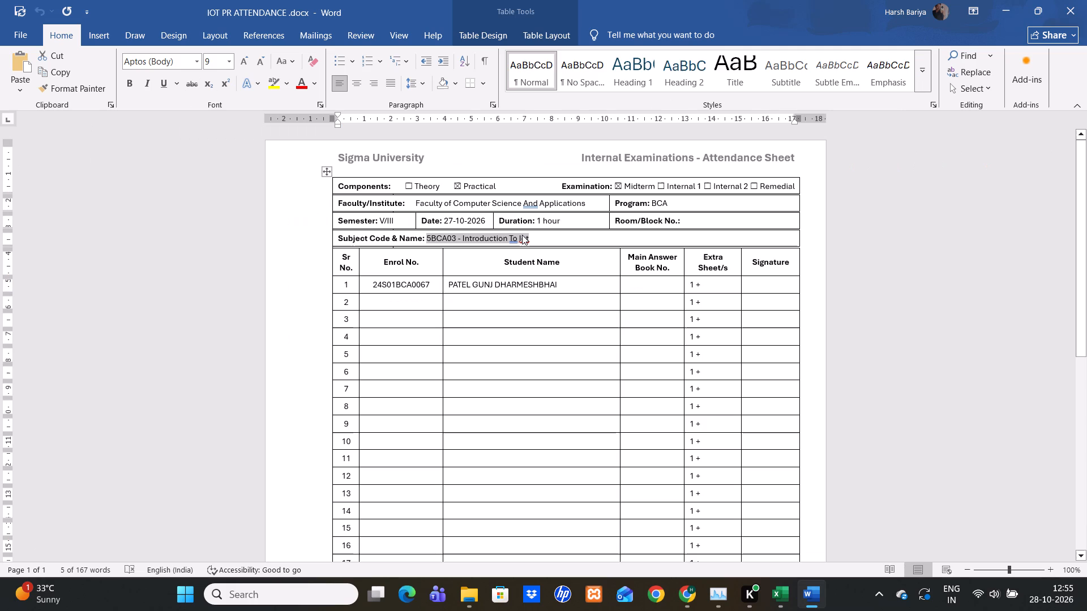
key("ctrl+c")
key("alt+Tab")
key("alt+Tab")
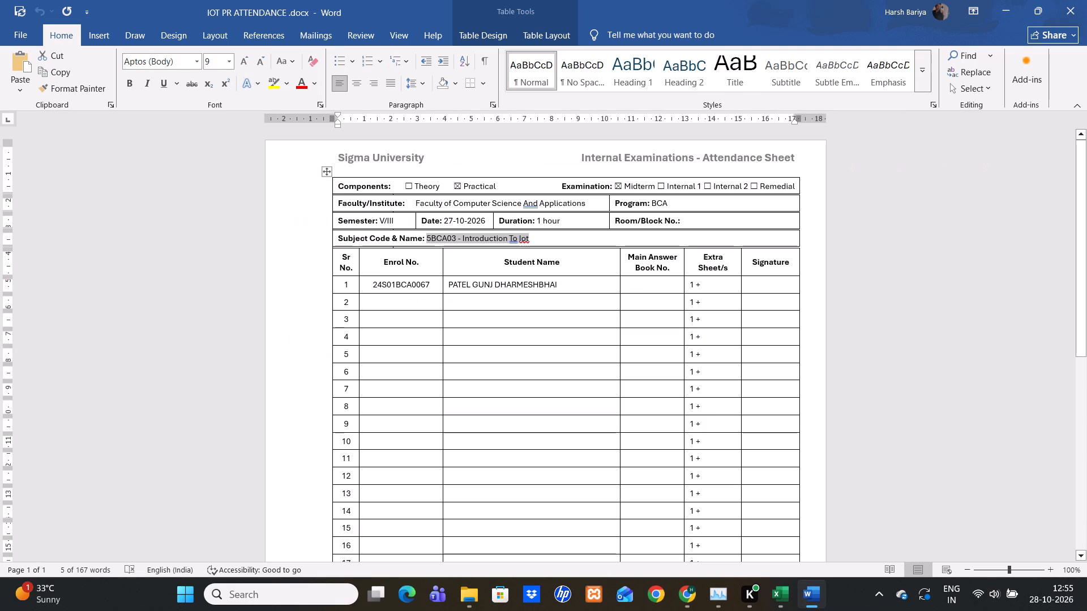
key("alt+Tab")
double_click(469, 316)
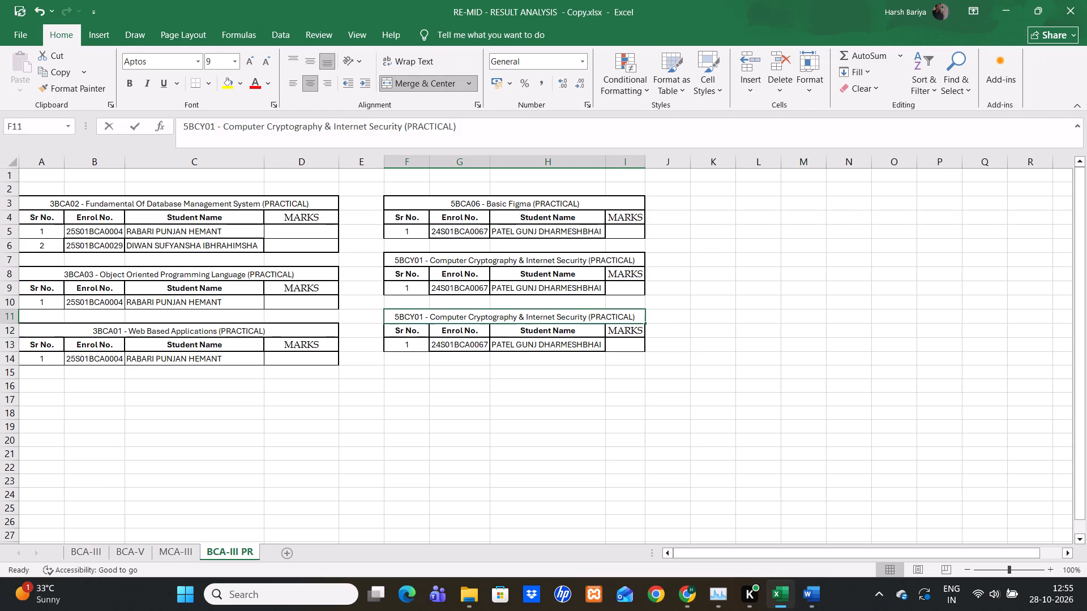
left_click_drag(585, 315, 463, 317)
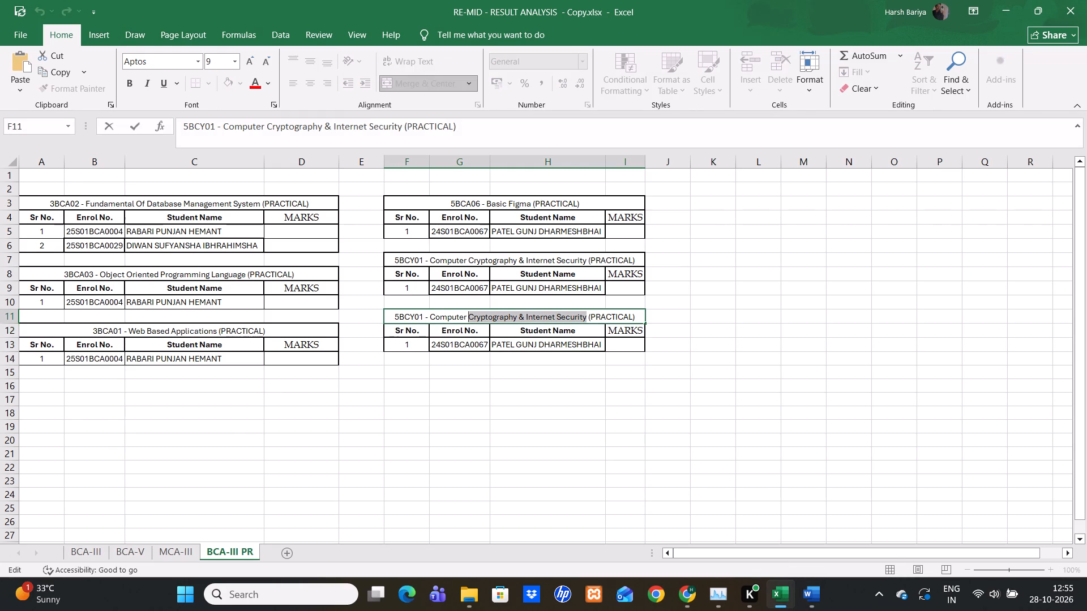
left_click_drag(463, 317, 413, 320)
left_click(413, 320)
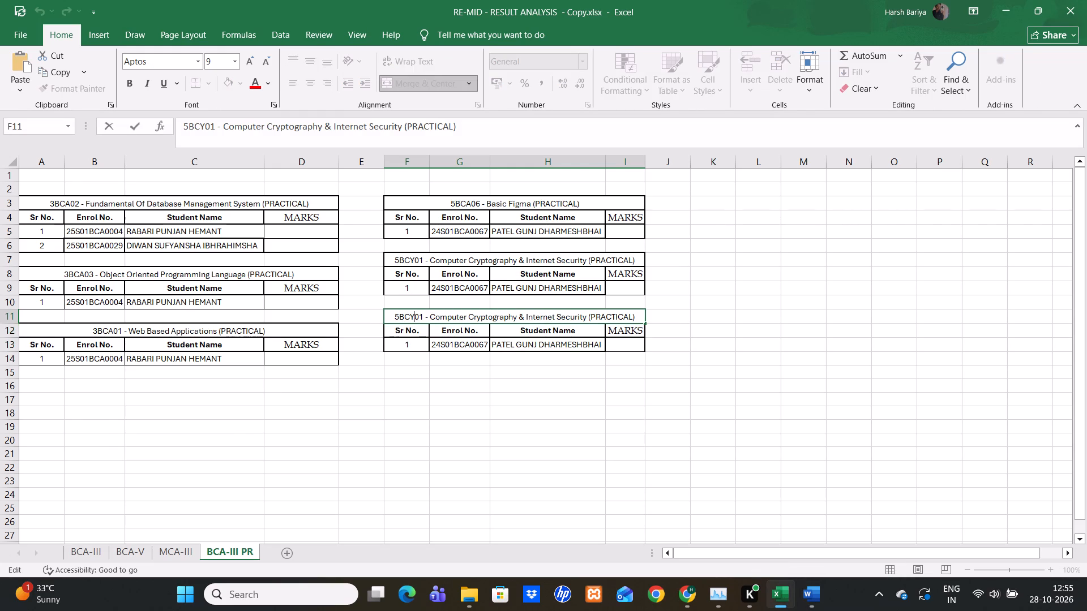
left_click_drag(395, 315, 586, 316)
key("ctrl+v")
left_click(567, 381)
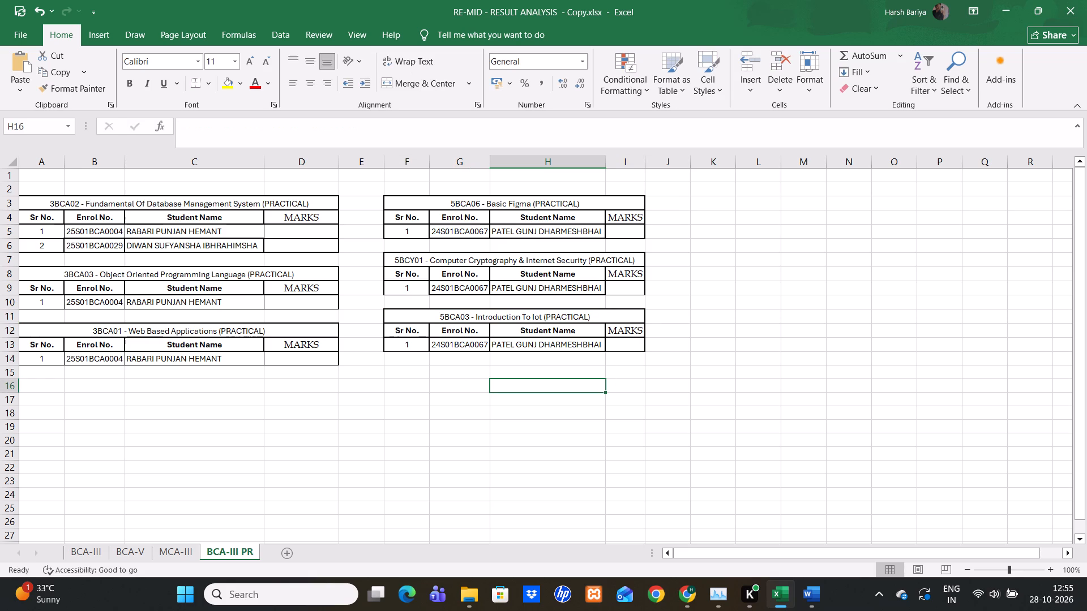
Copy the Introduction To Iot table in F11:I13 and paste it below, starting at F15.
left_click_drag(502, 315, 502, 339)
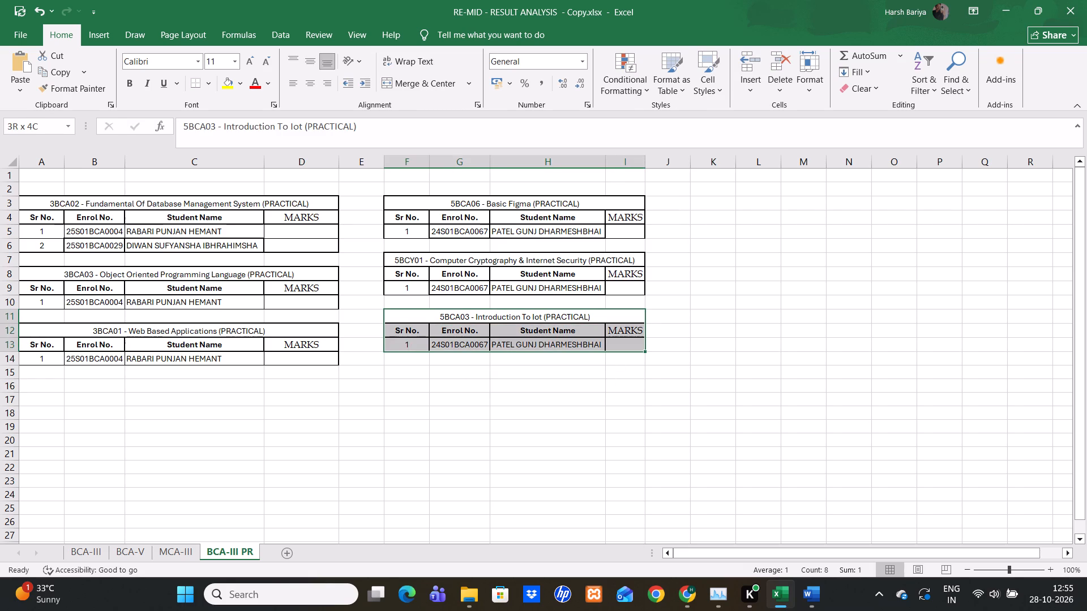
left_click_drag(502, 339, 502, 341)
key("ctrl+c")
left_click(409, 371)
key("ctrl+v")
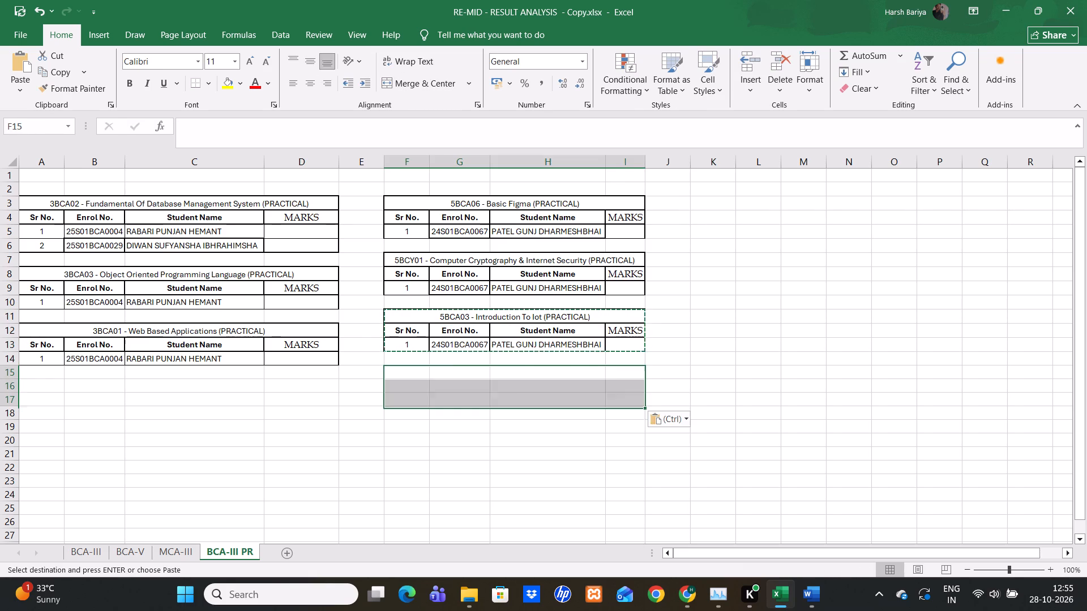
Close the IOT PR ATTENDANCE document in Word and switch to the IOT folder in File Explorer.
key("alt+Tab")
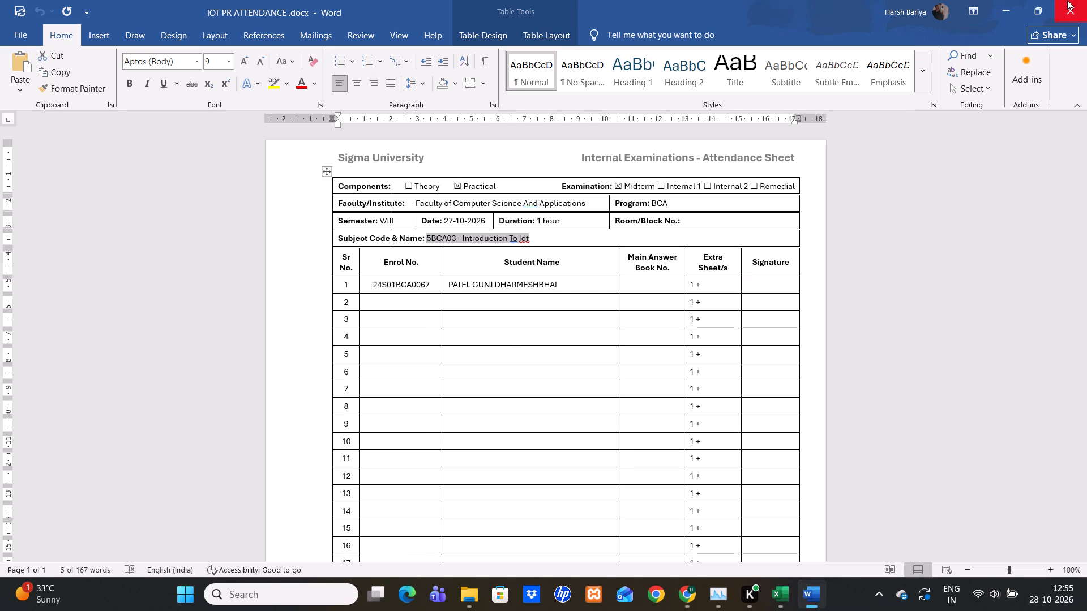
left_click(1067, 0)
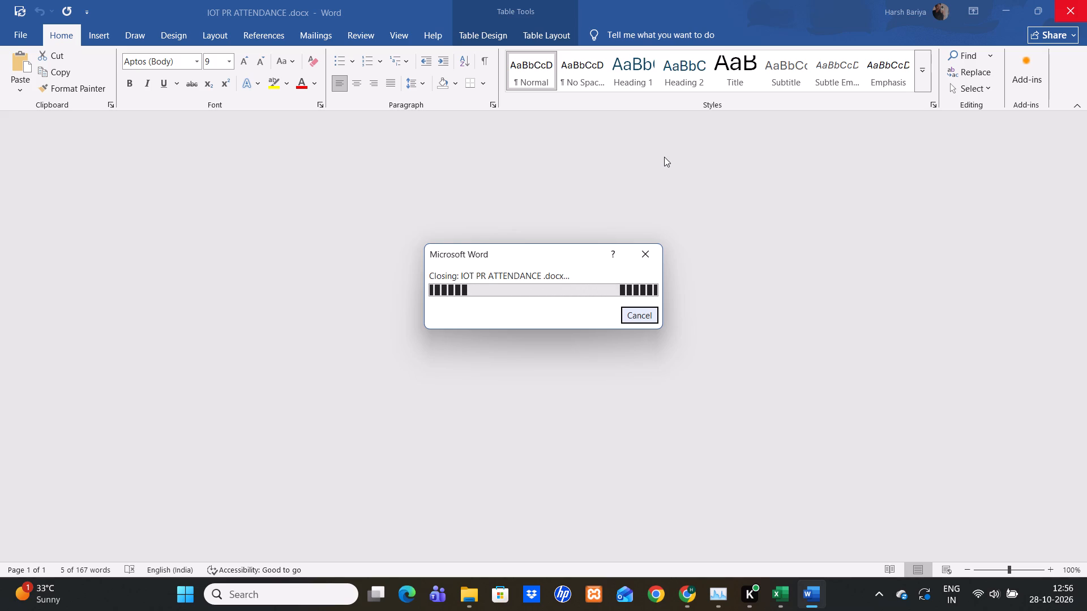
left_click(648, 312)
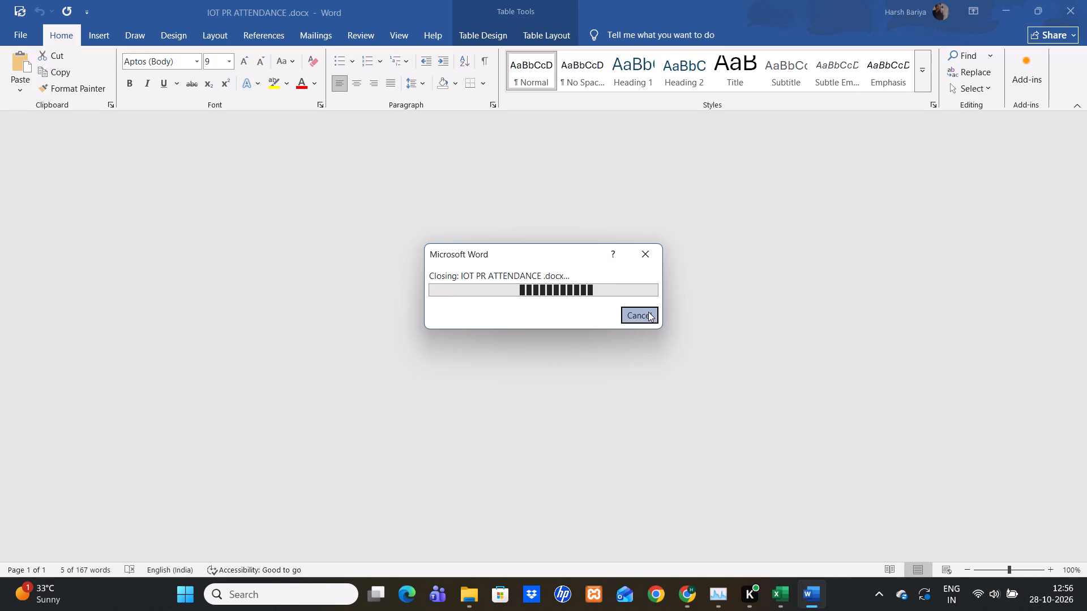
left_click(650, 258)
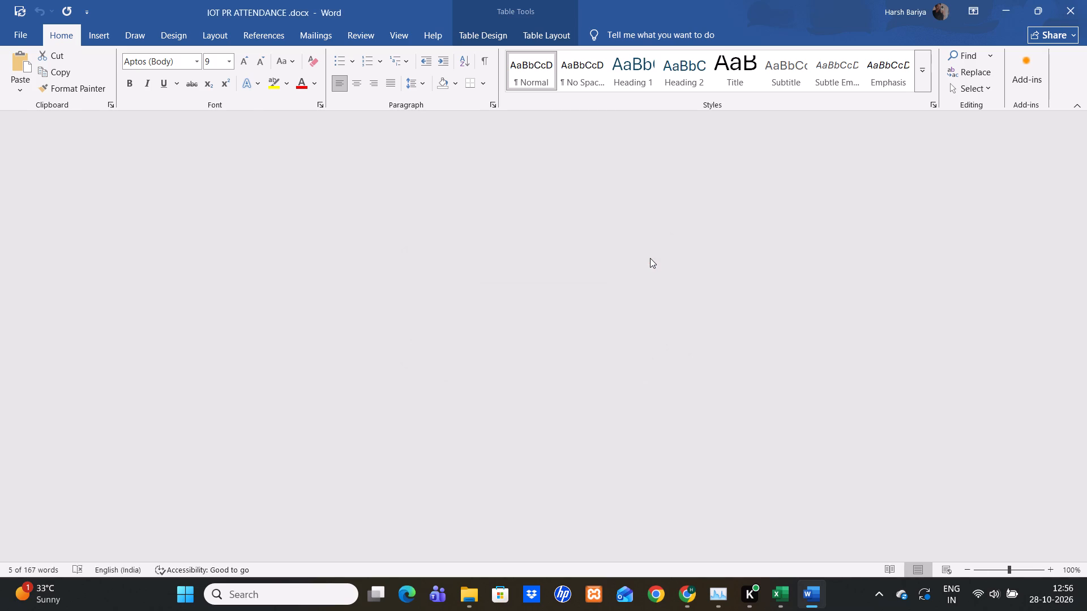
key("alt+Tab")
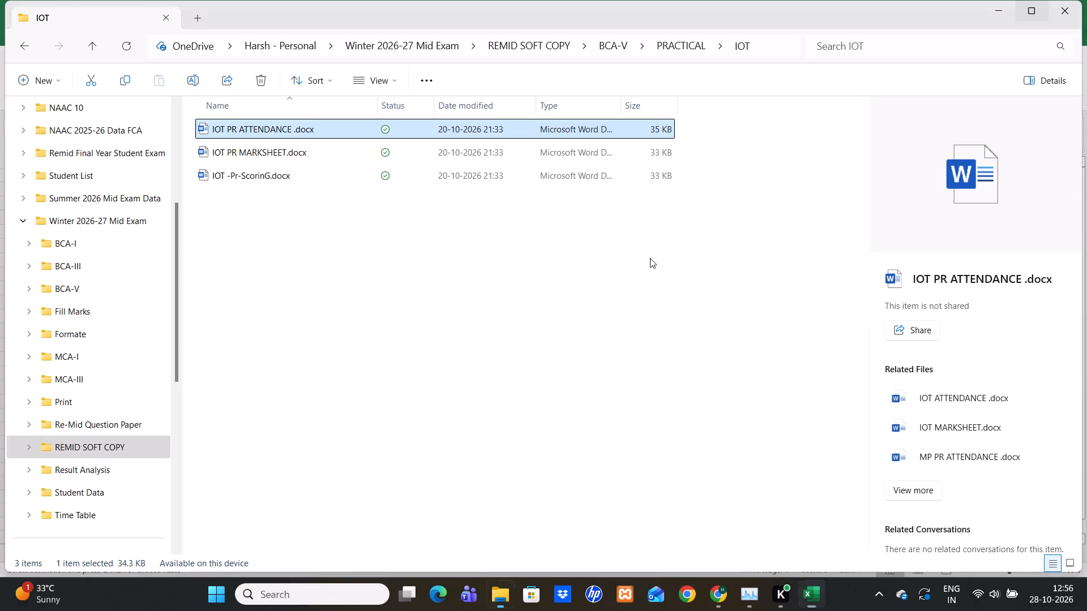
Open the IPDC PR ATTENDANCE document from the IPDC folder under BCA-V PRACTICAL.
left_click(92, 45)
left_click(255, 197)
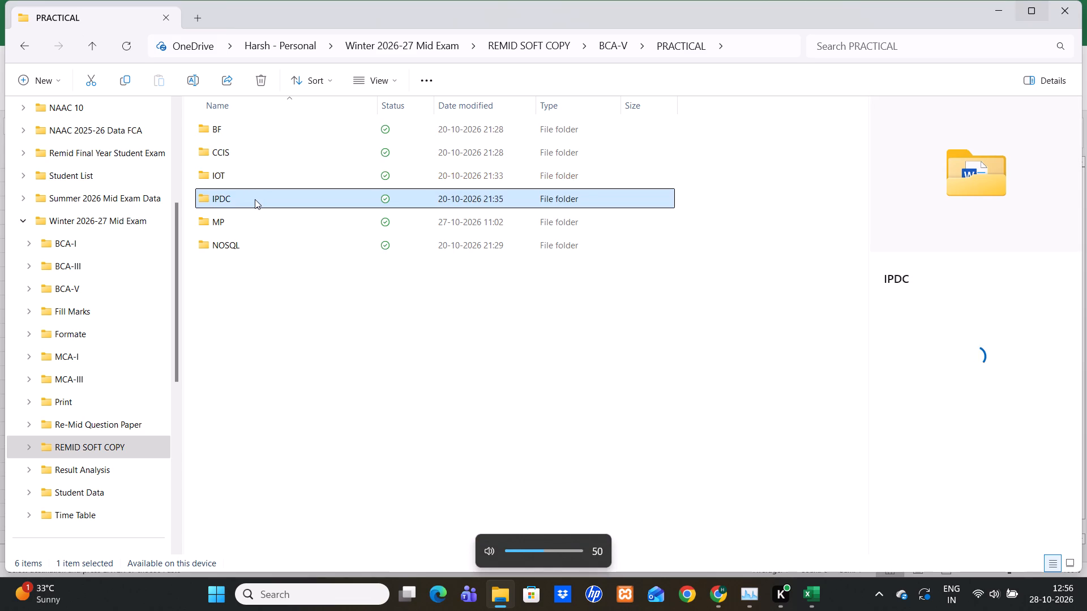
double_click(255, 199)
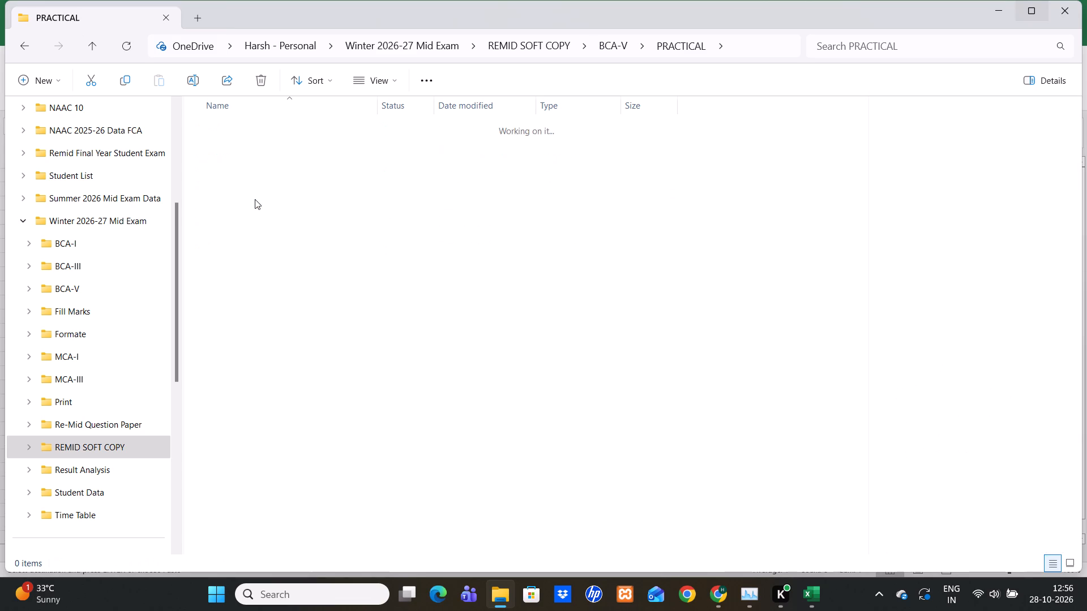
double_click(265, 137)
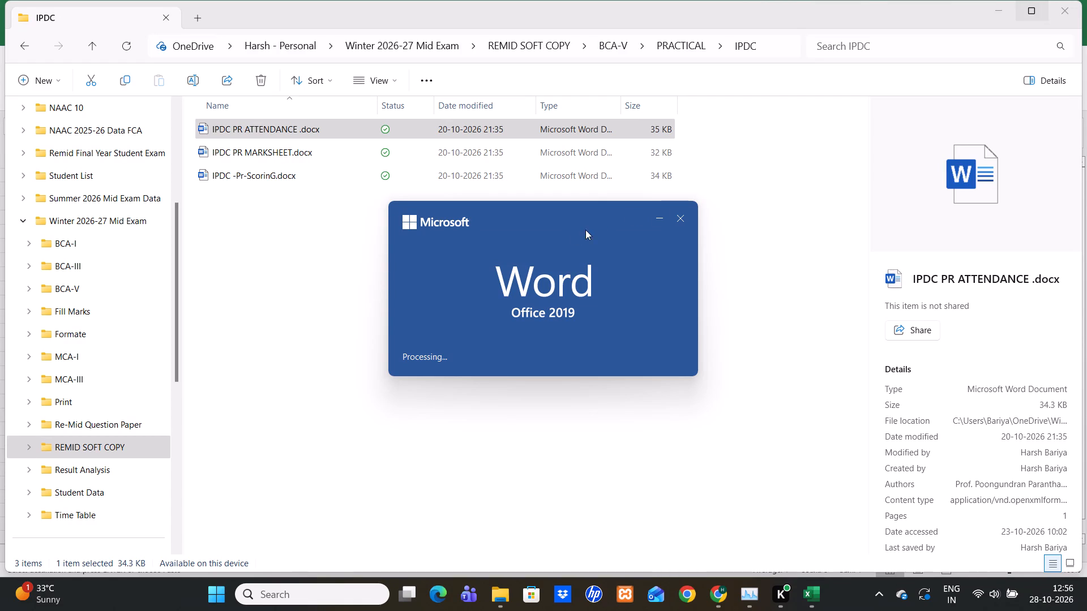
left_click(685, 222)
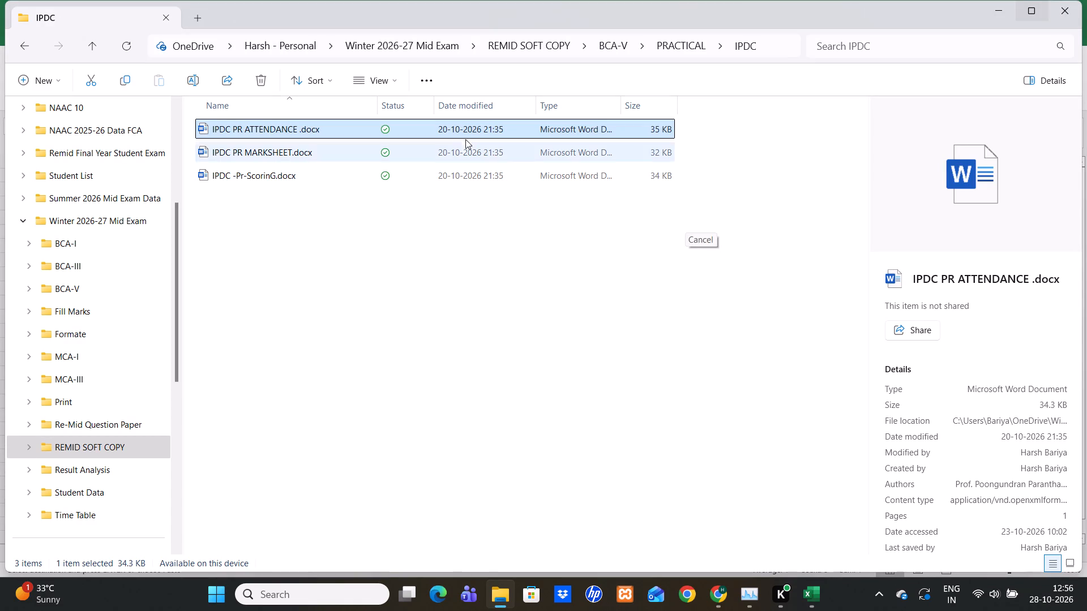
double_click(339, 126)
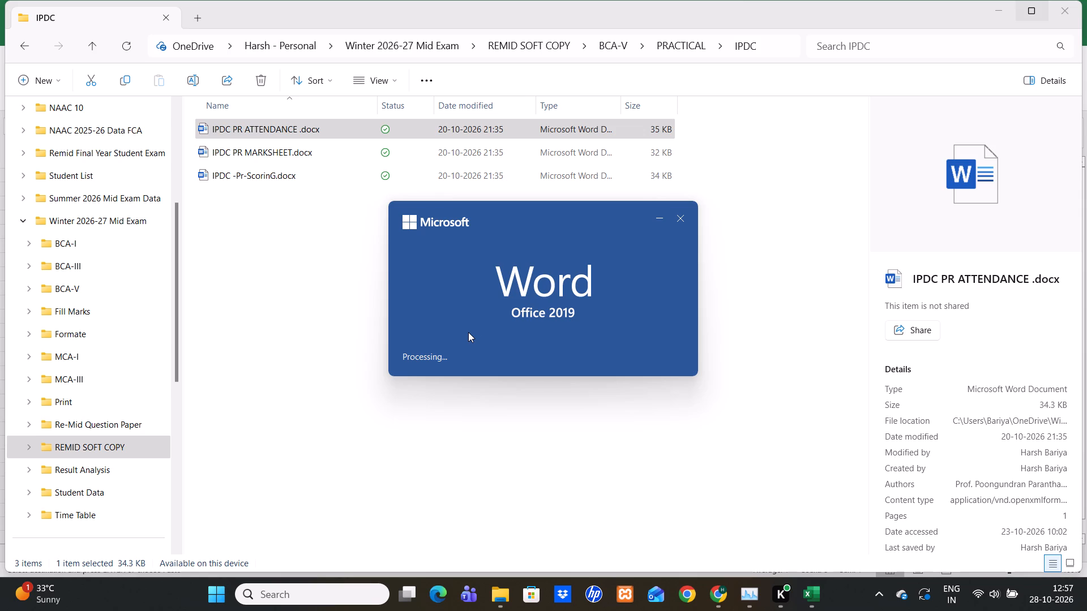
left_click(1033, 3)
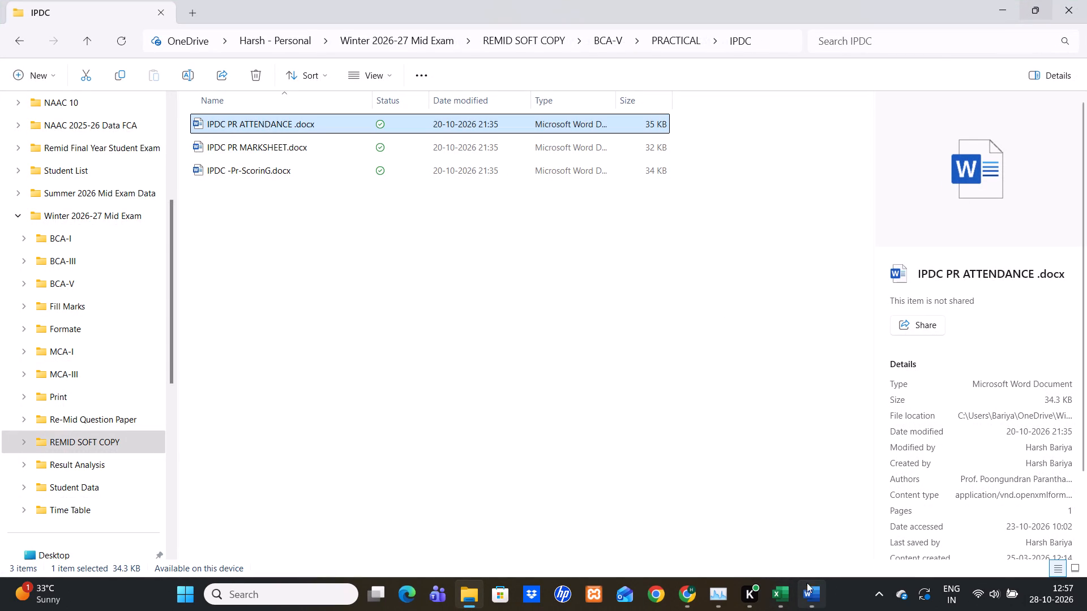
left_click(778, 547)
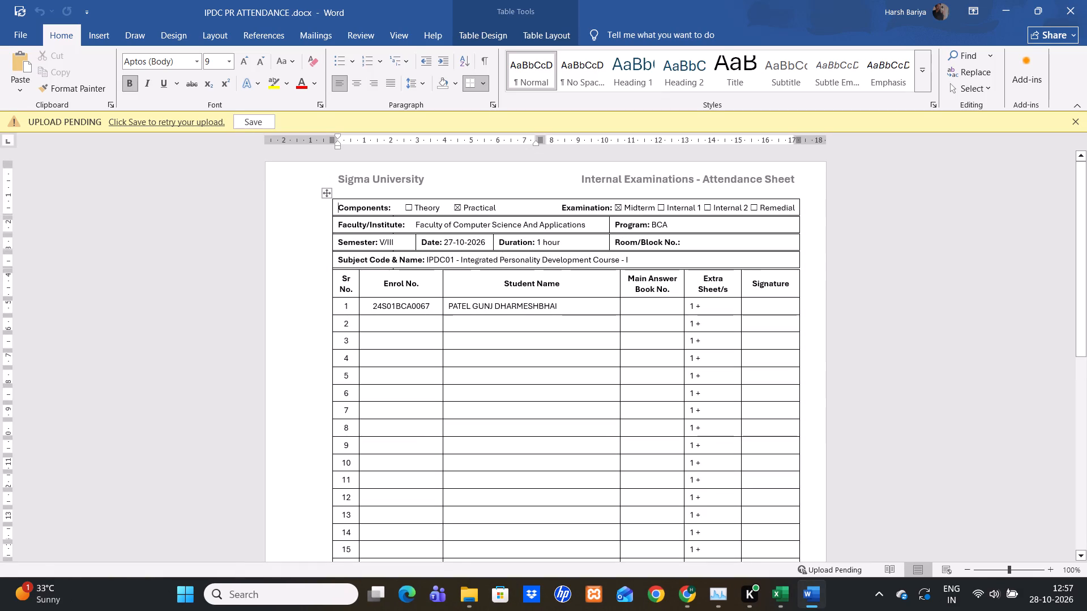
Change the F15 heading in Excel to "IPDC01 - Integrated Personality Development Course - I", copying the subject code and name from IPDC PR ATTENDANCE in Word.
key("alt+Tab")
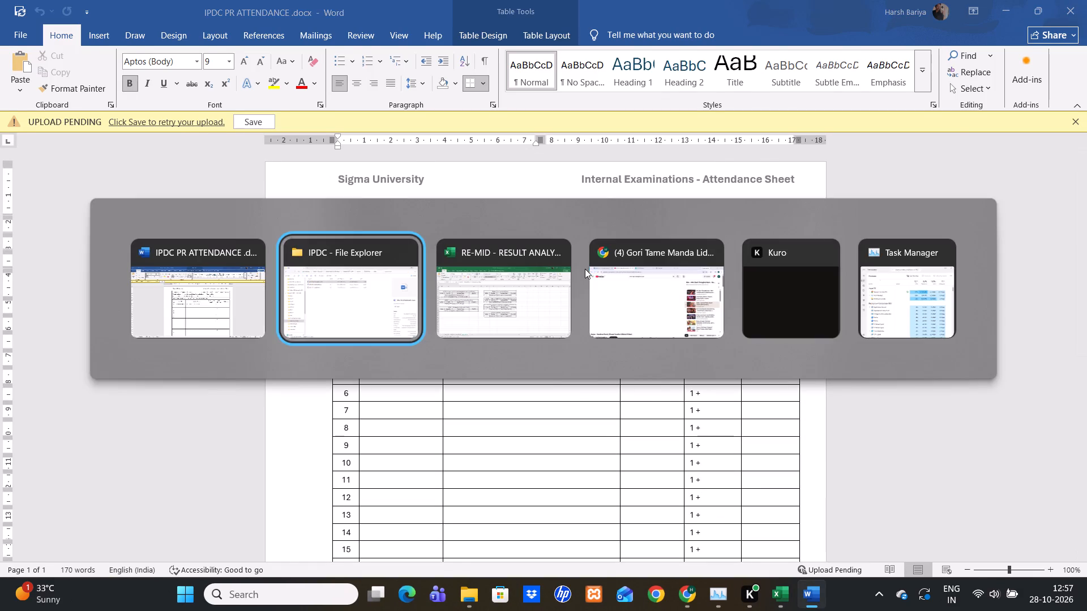
key("alt+Tab")
key("alt+Tab")
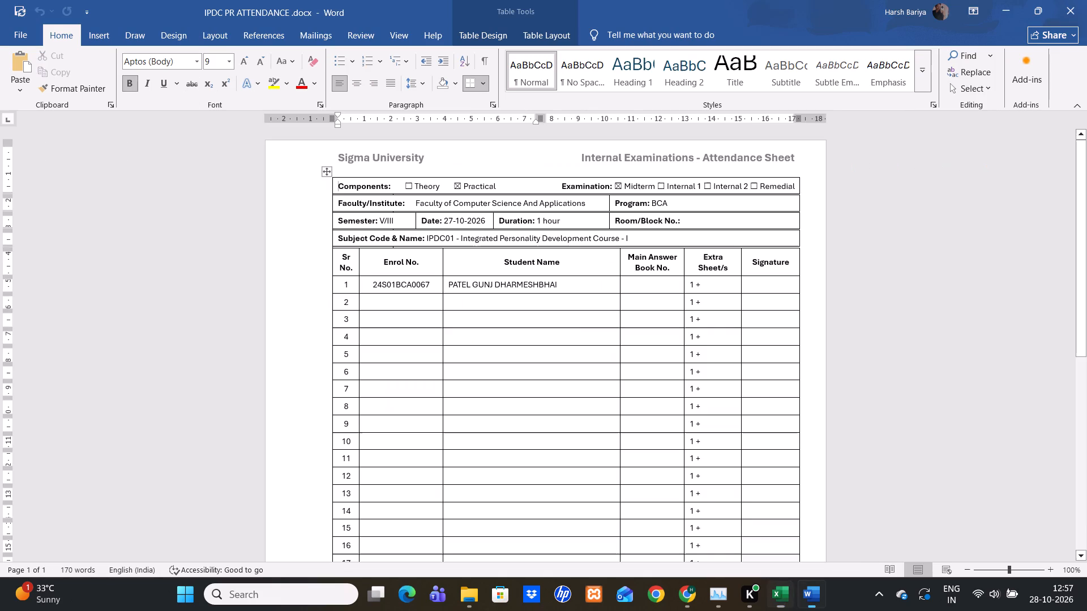
left_click_drag(635, 239, 440, 238)
key("ctrl+c")
key("alt+Tab")
double_click(602, 377)
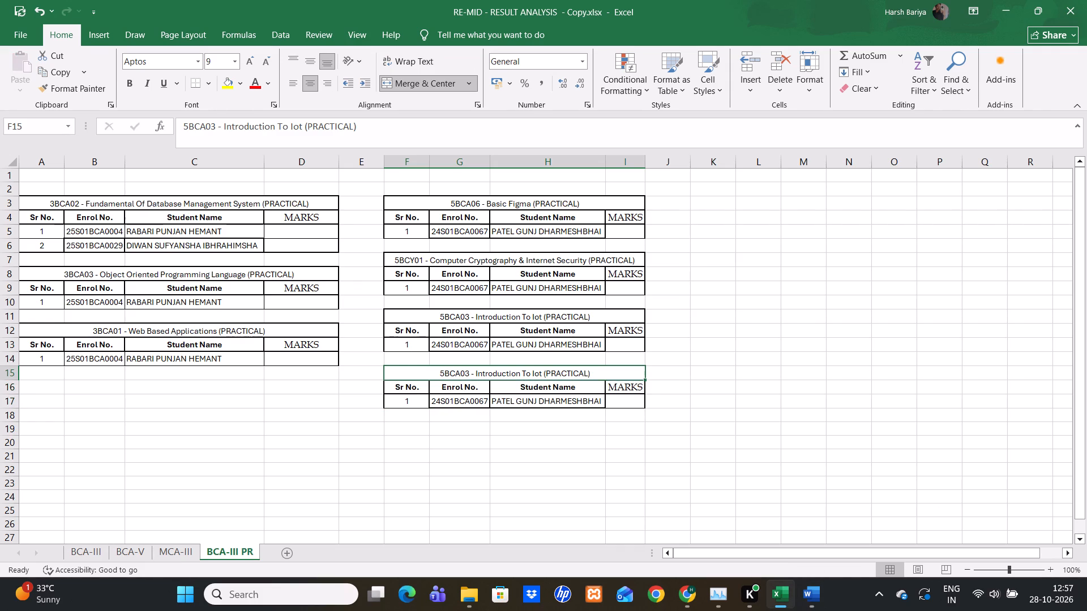
double_click(596, 373)
left_click_drag(596, 373, 482, 373)
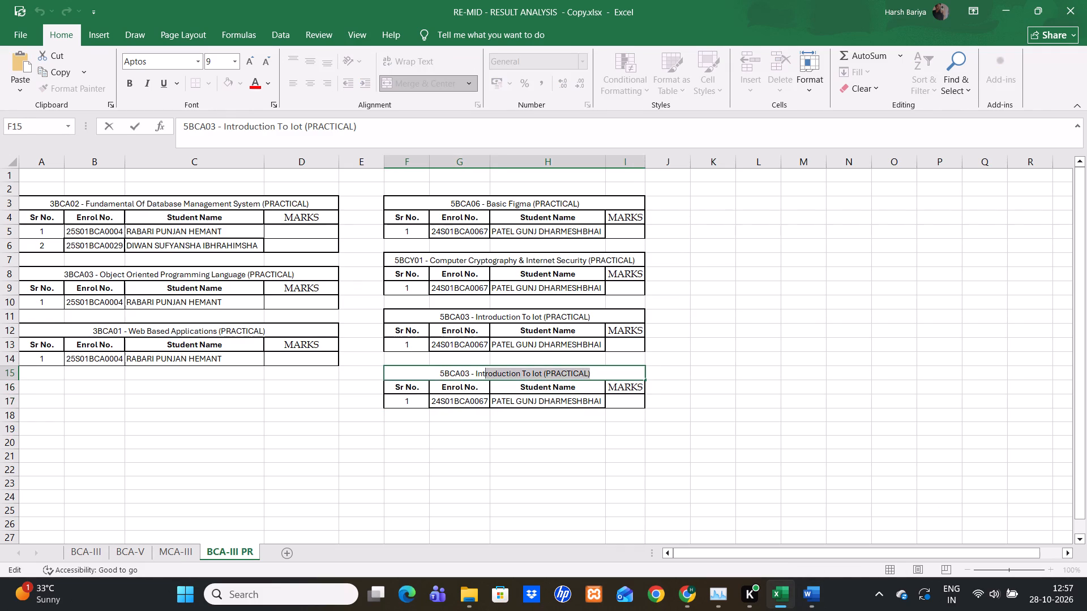
left_click_drag(482, 373, 437, 372)
key("ctrl+v")
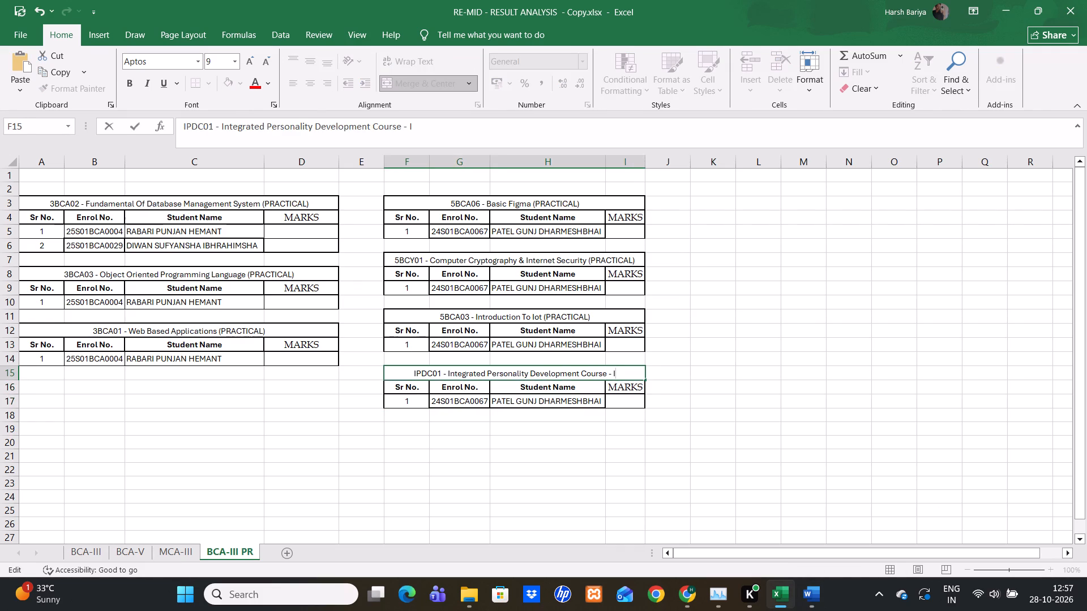
left_click(442, 459)
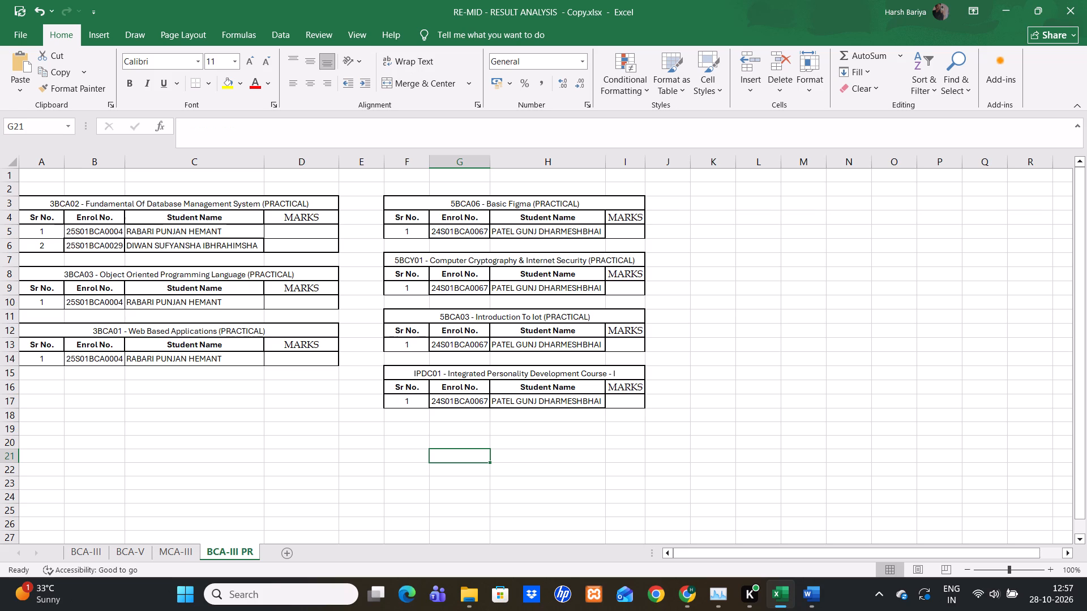
Copy the Integrated Personality Development Course table in F15:I17 and paste it below, starting at F19.
left_click_drag(473, 375, 482, 407)
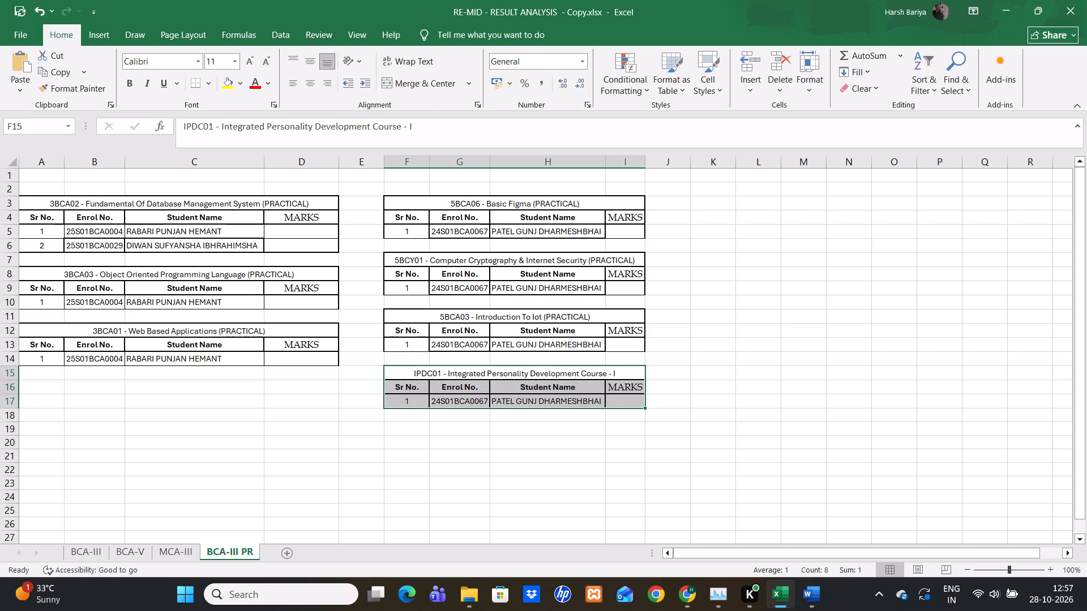
key("ctrl+c")
left_click(420, 424)
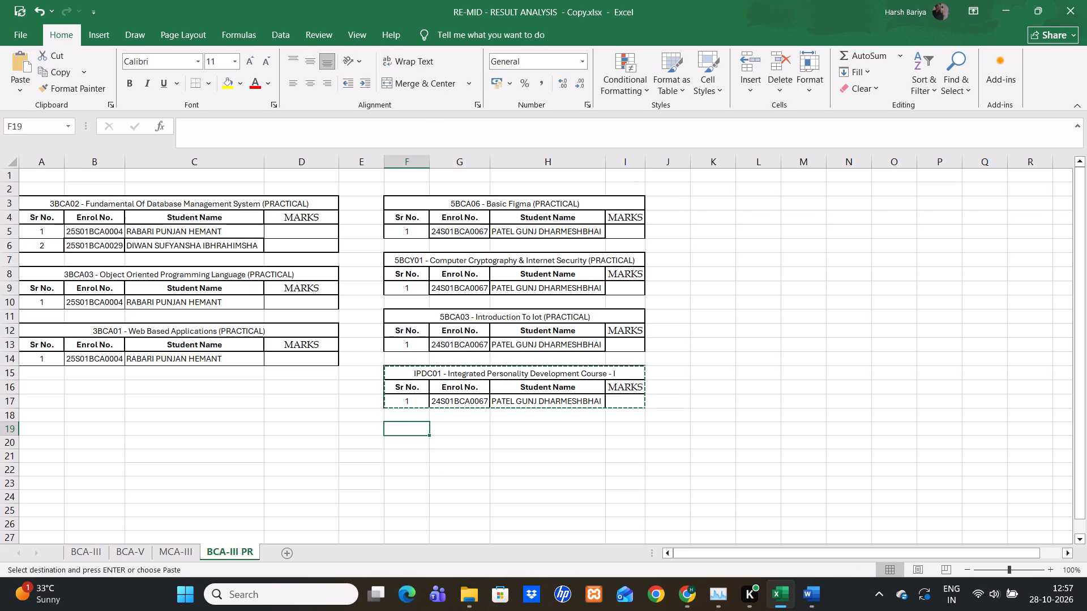
key("ctrl+v")
Close IPDC PR ATTENDANCE in Word and open the MP PR ATTENDANCE document from the MP folder under BCA-V PRACTICAL.
key("alt+Tab")
left_click(1086, 0)
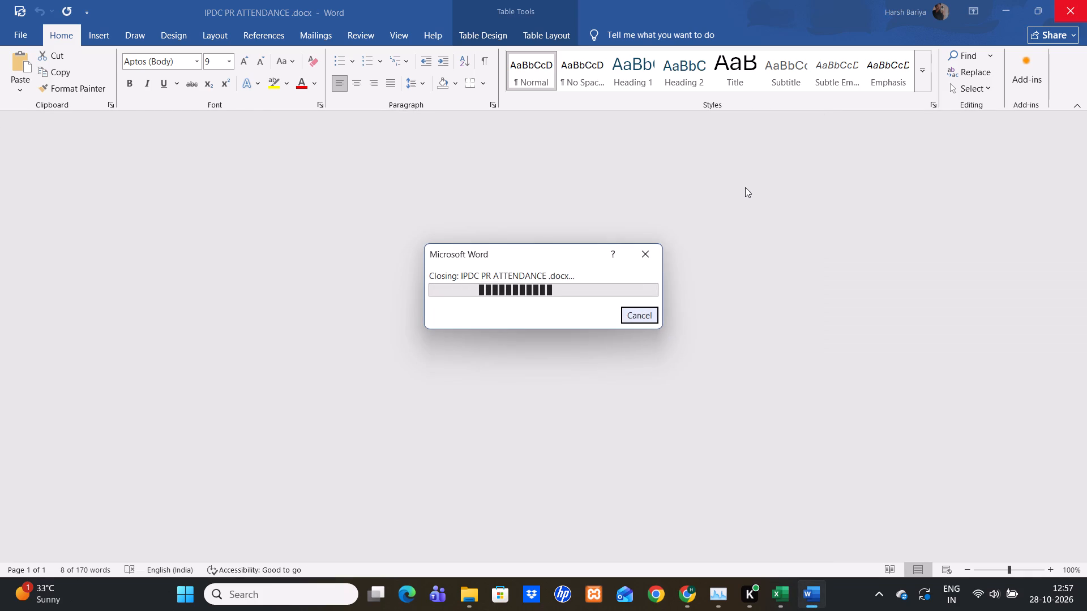
key("alt+Tab")
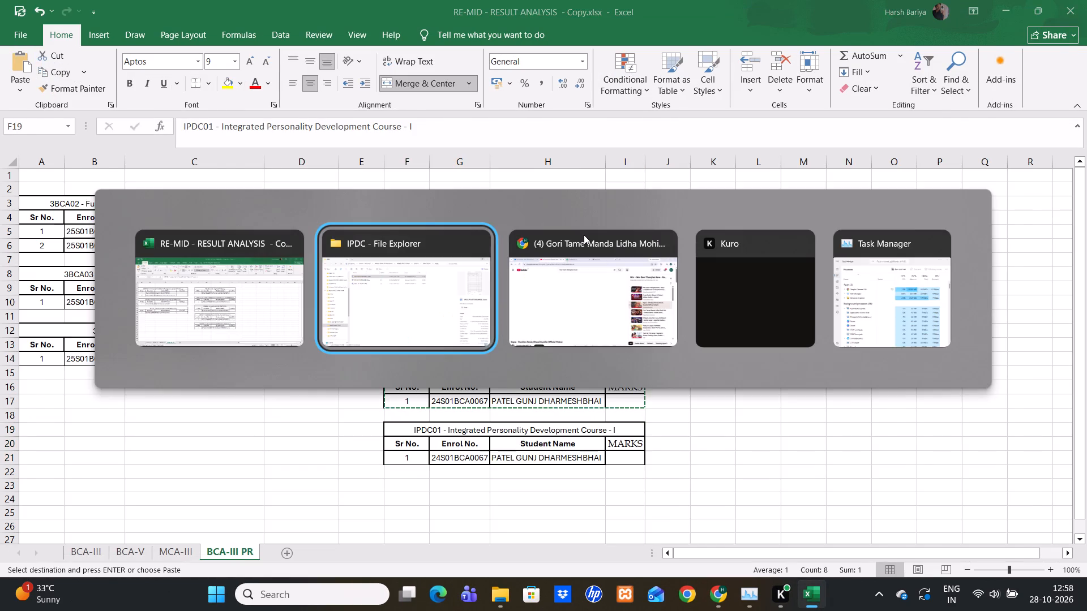
left_click(99, 46)
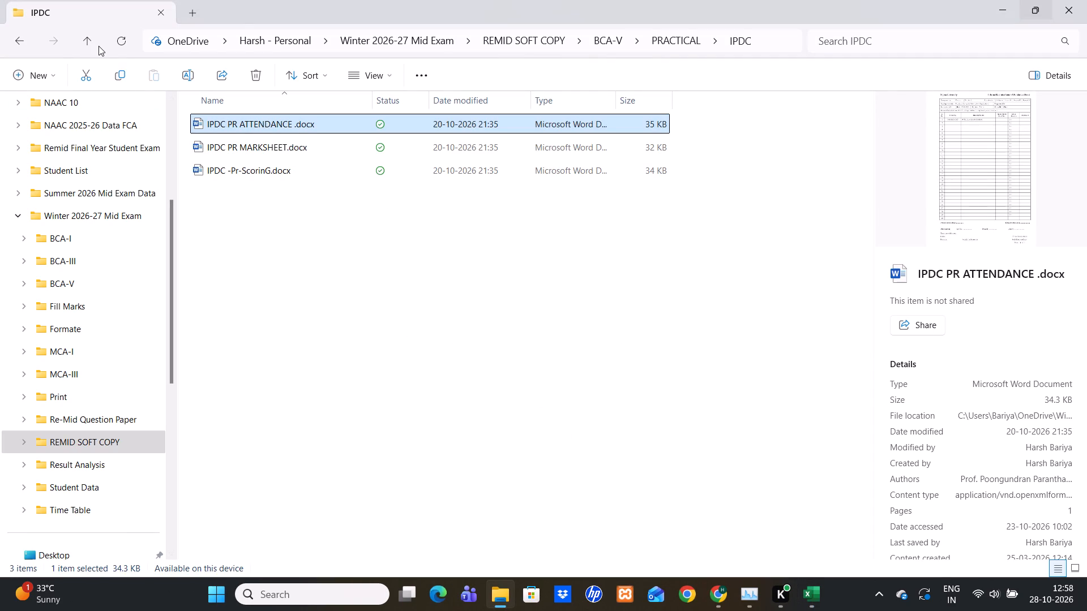
left_click(89, 44)
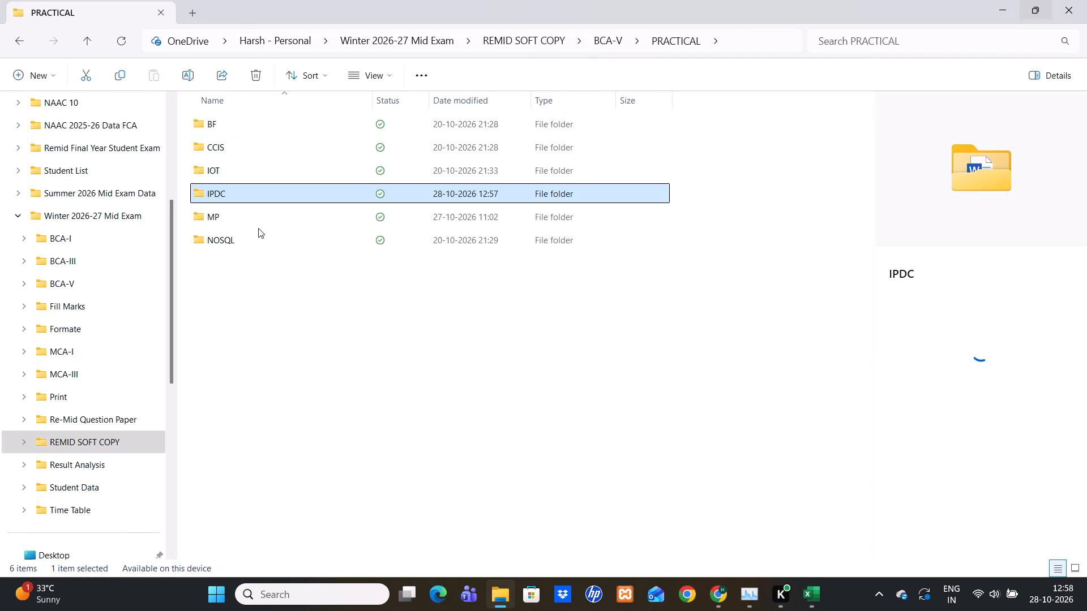
double_click(266, 218)
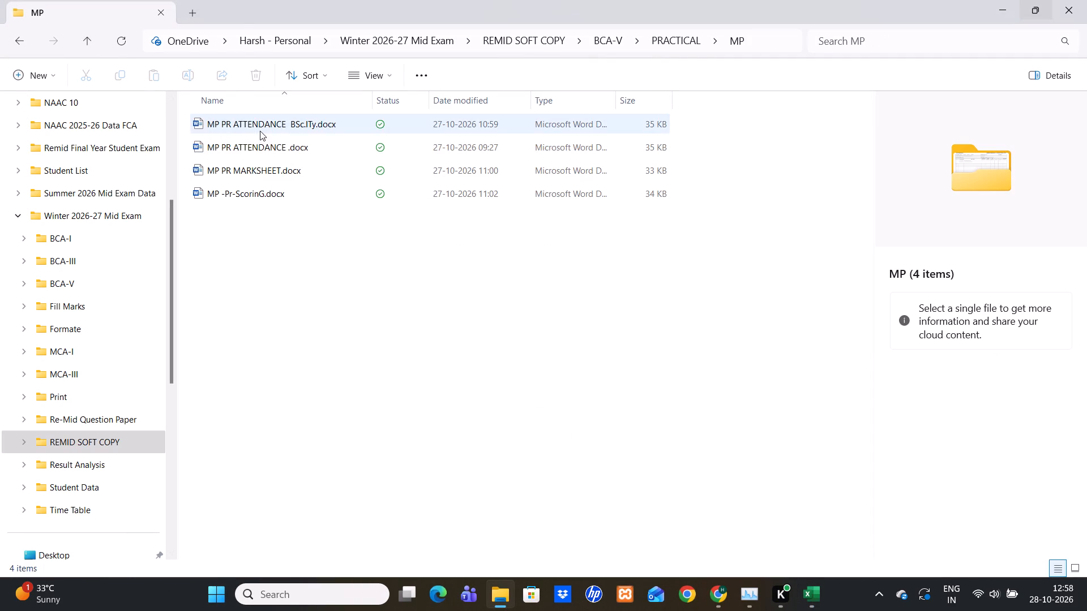
double_click(256, 151)
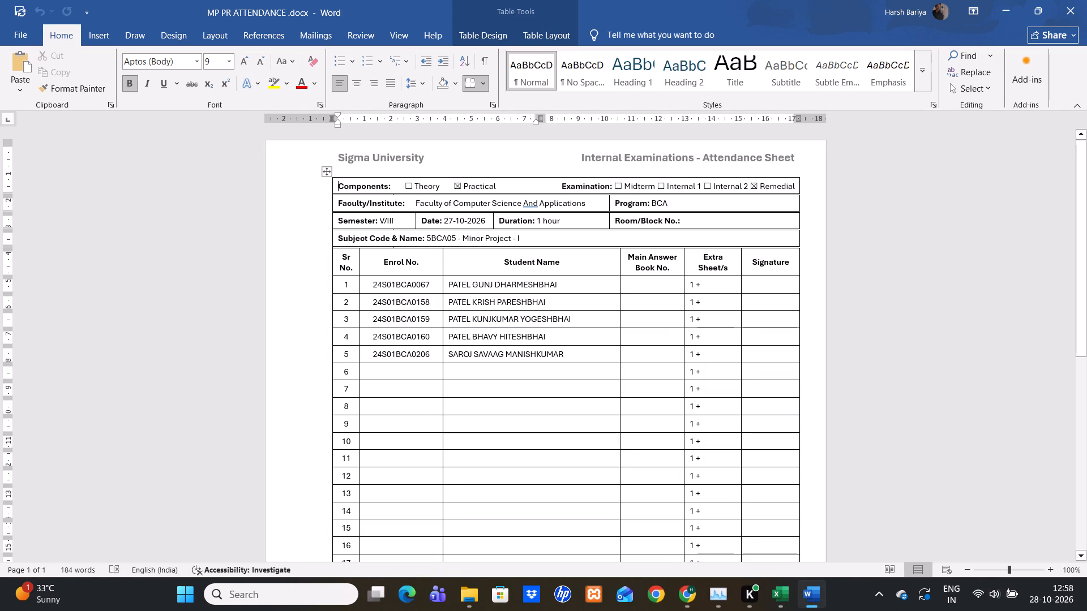
In Excel, clear the enrolment number and student name in G21:H21 of the table starting at F19.
key("alt+Tab")
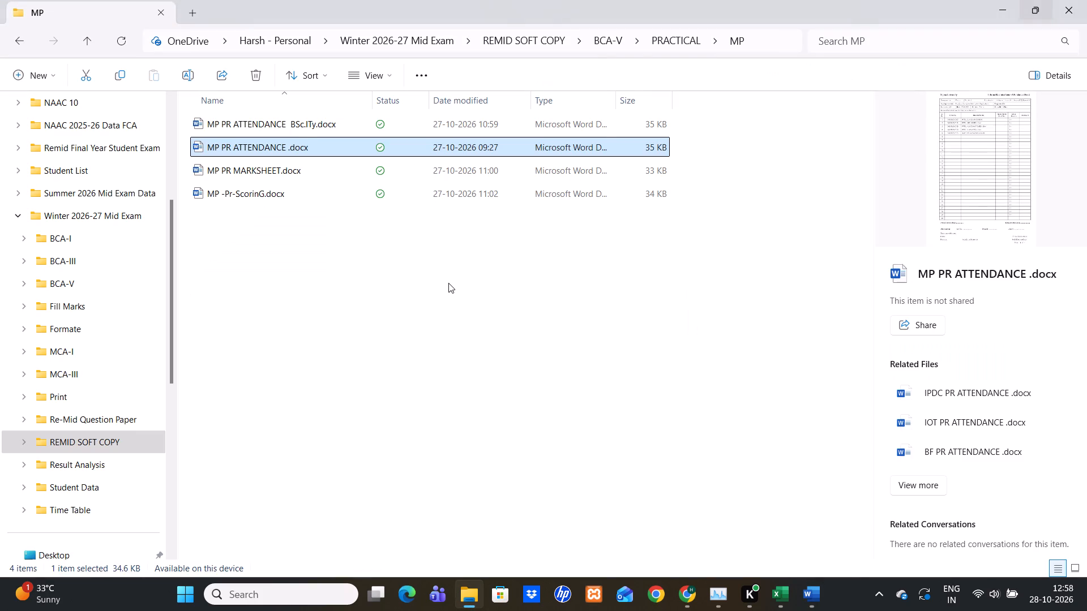
key("alt+Tab")
key("alt+Tab")
left_click(474, 424)
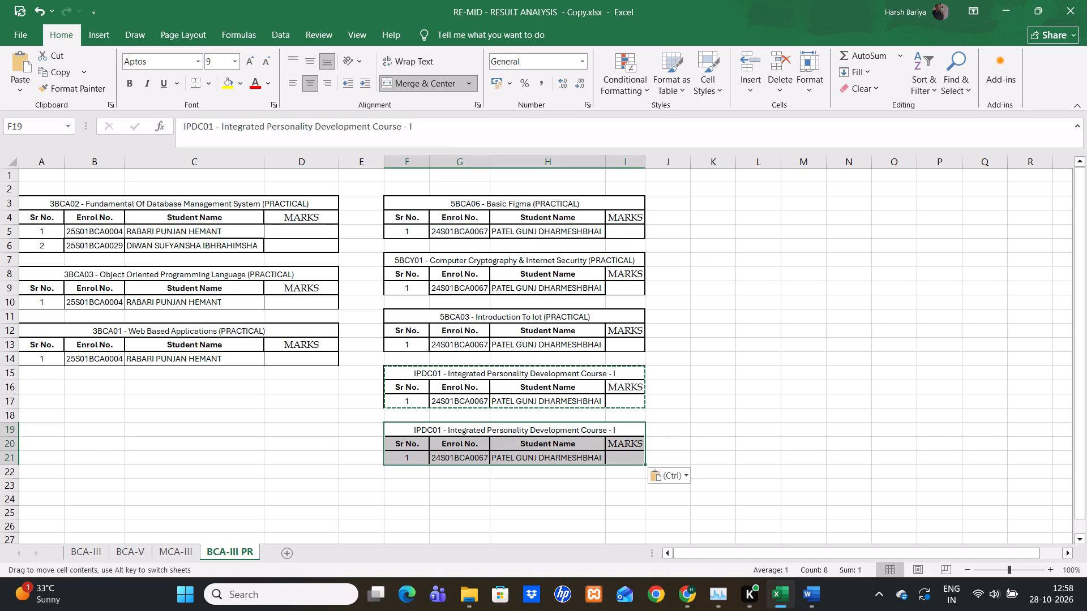
key("alt+Tab")
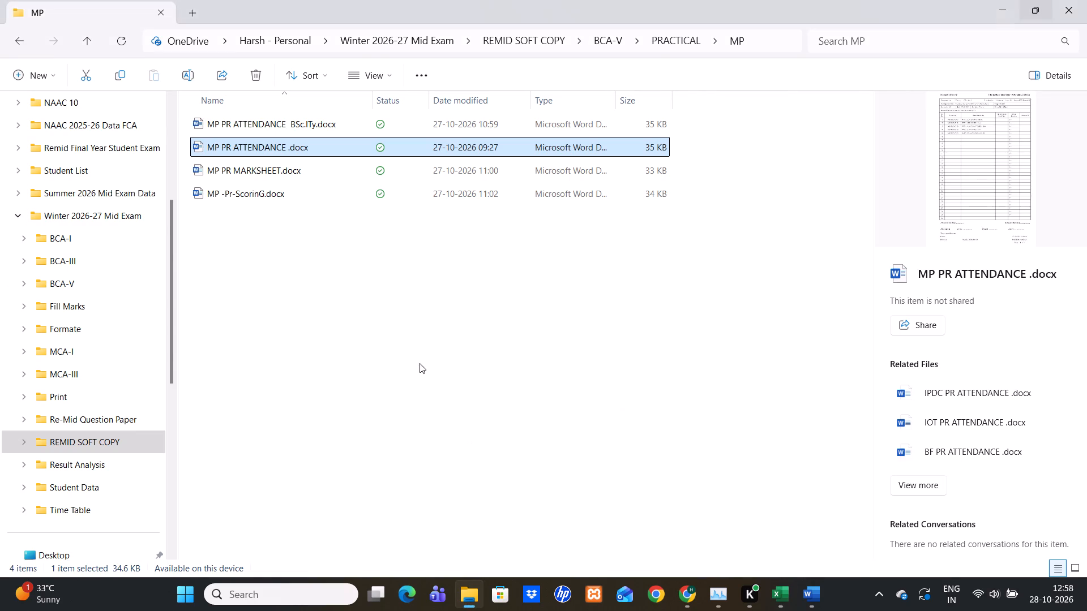
key("alt+Tab")
left_click(457, 461)
left_click_drag(457, 461, 503, 463)
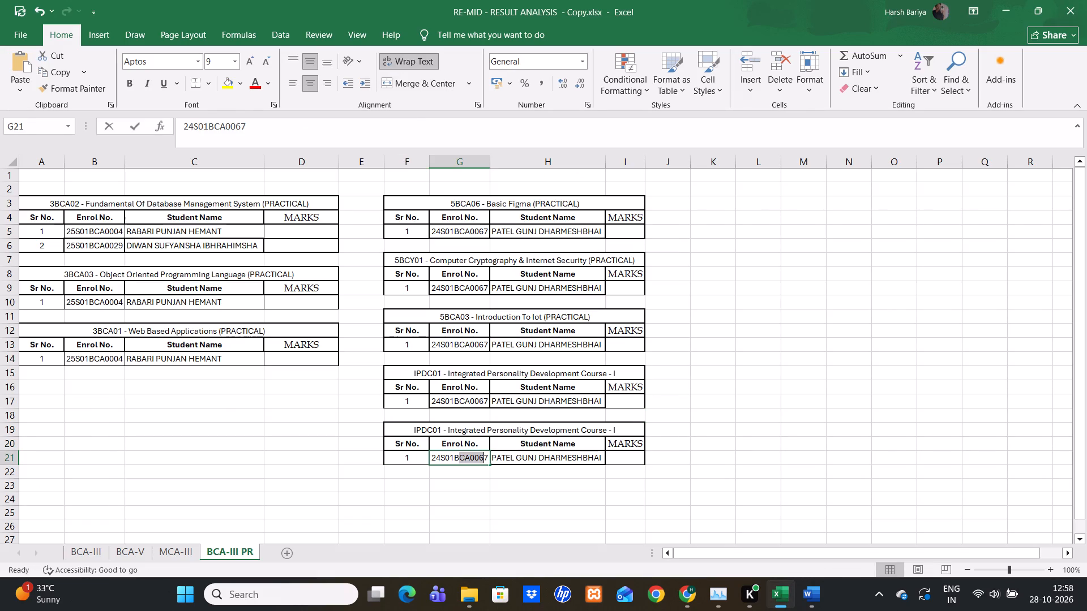
left_click_drag(503, 463, 506, 463)
left_click(506, 463)
left_click_drag(507, 461, 474, 458)
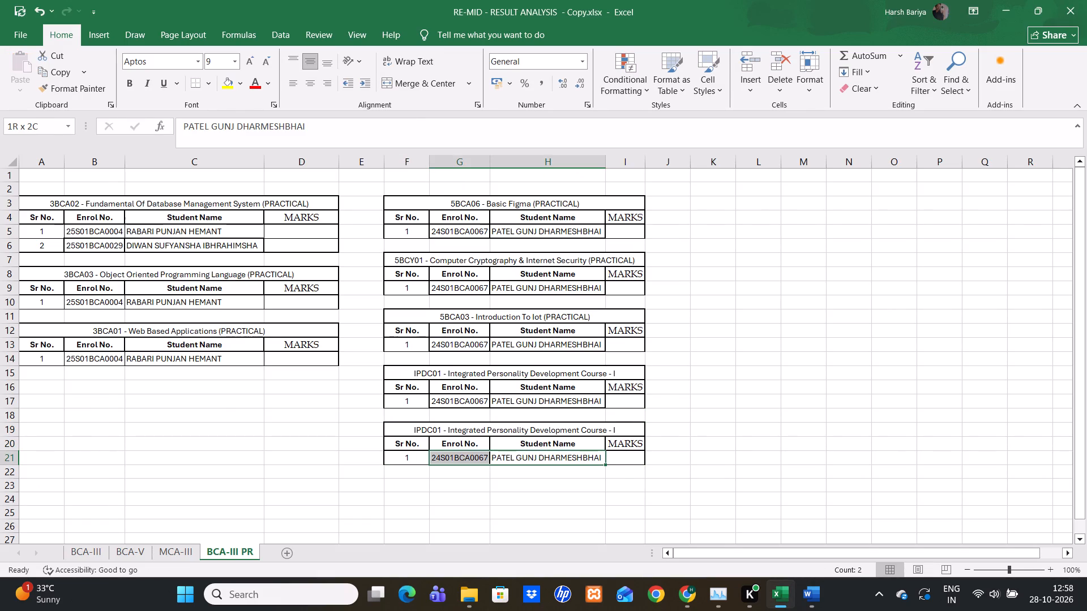
key("Delete")
Copy the enrolment numbers and names of all five students from MP PR ATTENDANCE in Word and paste them in Excel at G21.
key("alt+Tab")
key("alt+Tab")
key("alt+Tab")
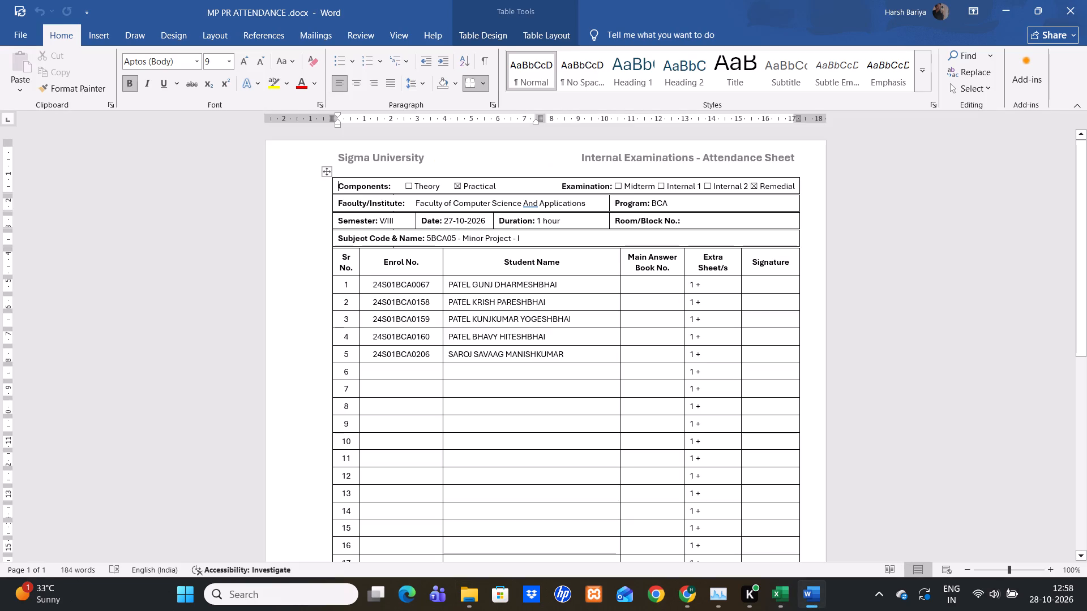
left_click_drag(371, 283, 463, 359)
key("ctrl+c")
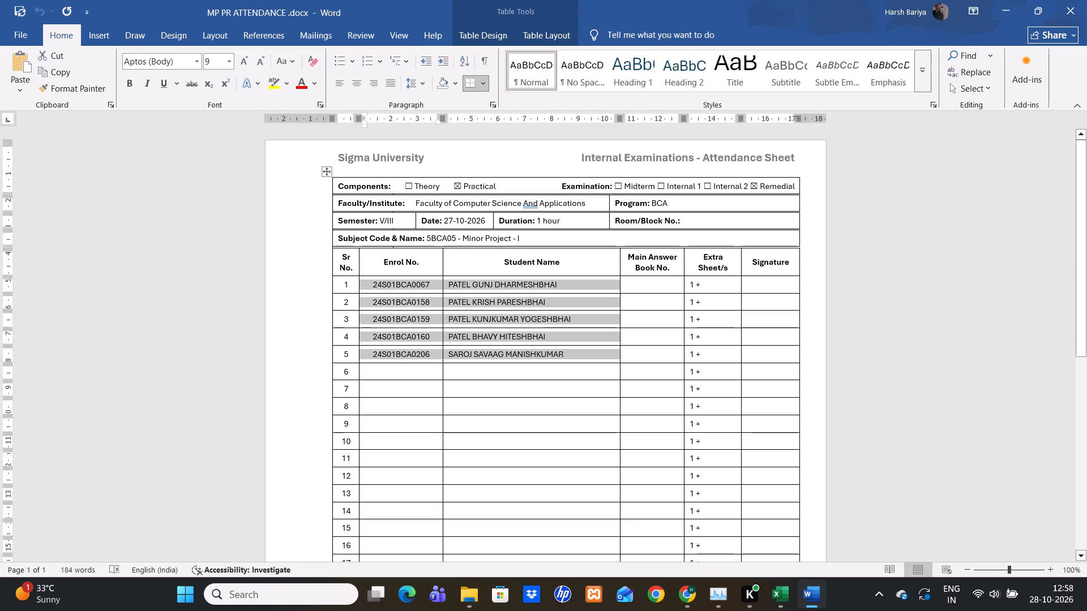
key("alt+Tab")
key("alt+Tab")
key("alt+Tab")
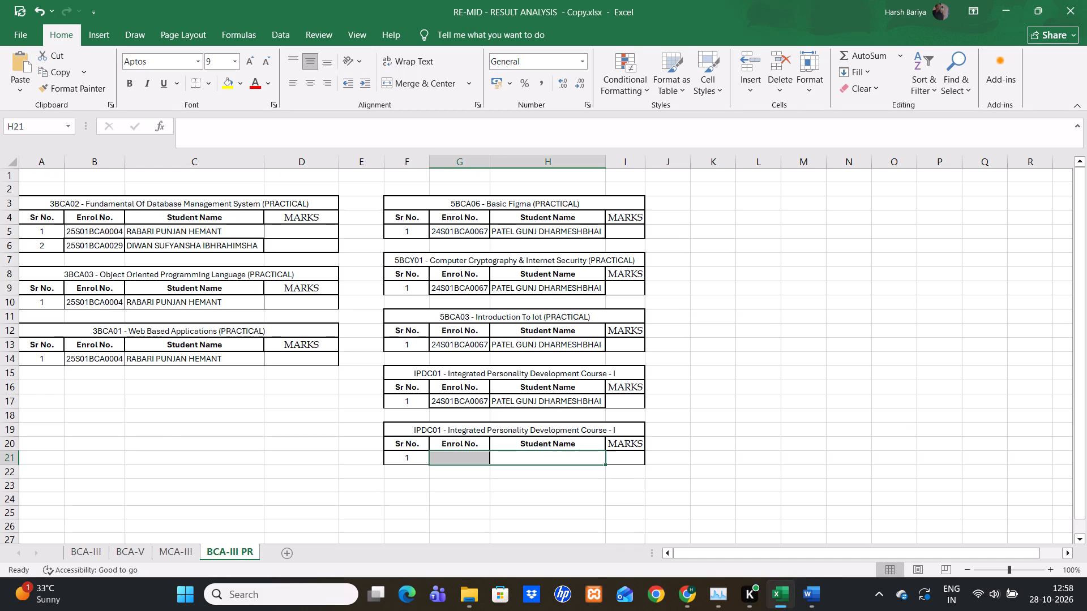
left_click(492, 502)
left_click_drag(455, 455, 465, 459)
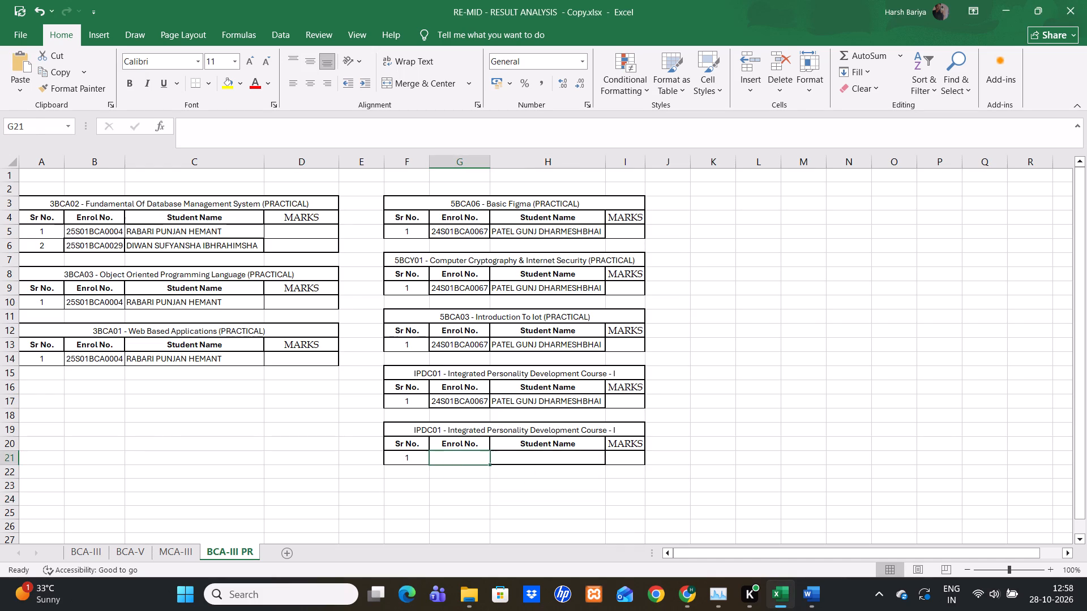
left_click_drag(465, 459, 467, 458)
left_click(467, 458)
key("ctrl+v")
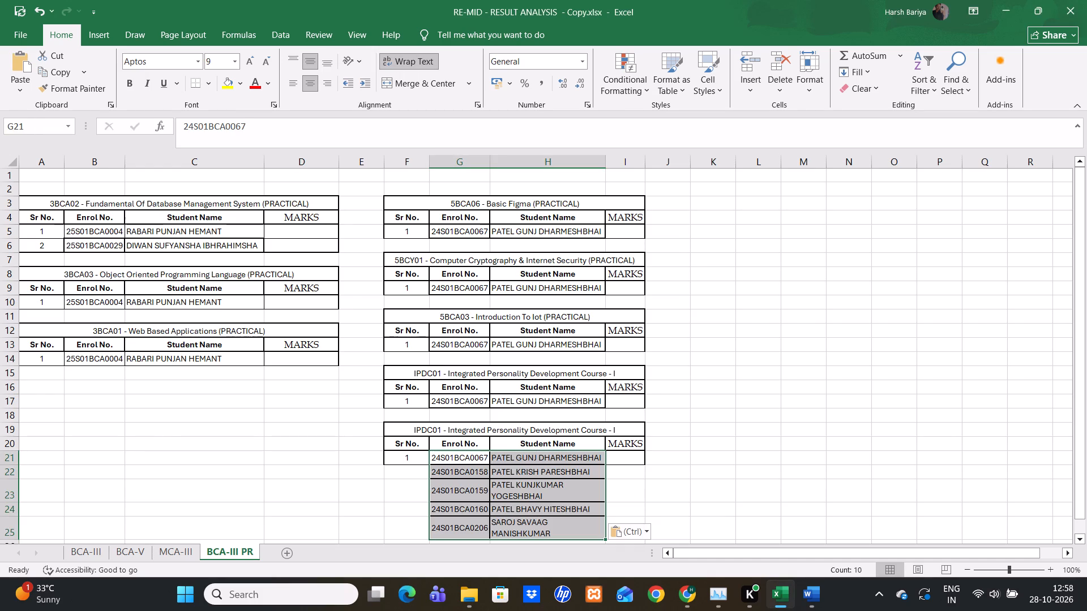
Turn off text wrapping for the pasted students in G21:H25 and autofit column H to the names.
scroll(467, 458, "down", 1)
left_click(413, 59)
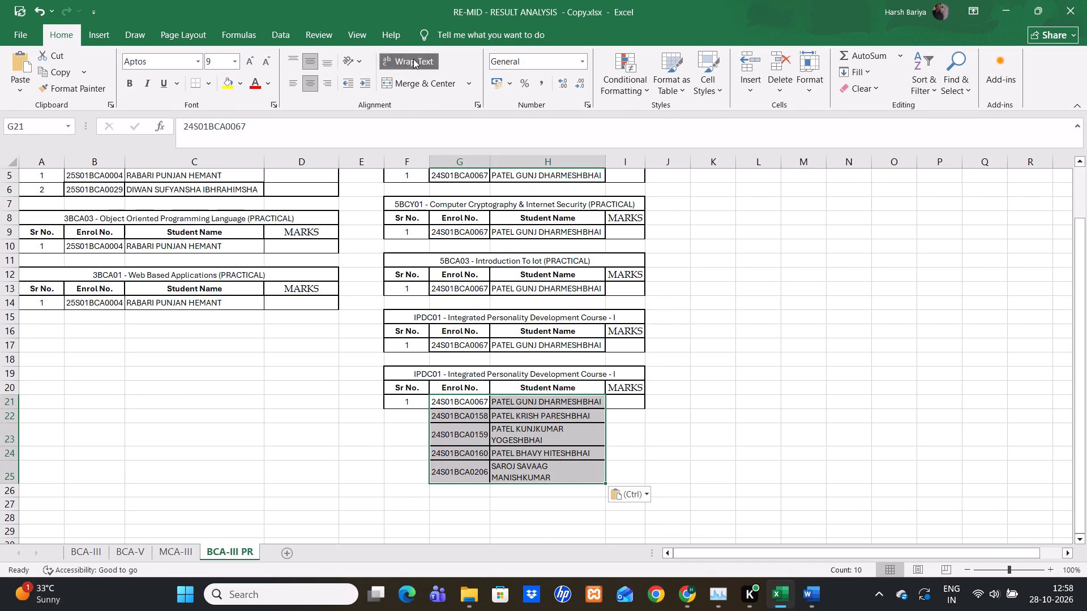
double_click(610, 166)
Number the five students 1 to 5 in F21:F25 by entering 2 and extending the series, and centre the numbers.
left_click(419, 400)
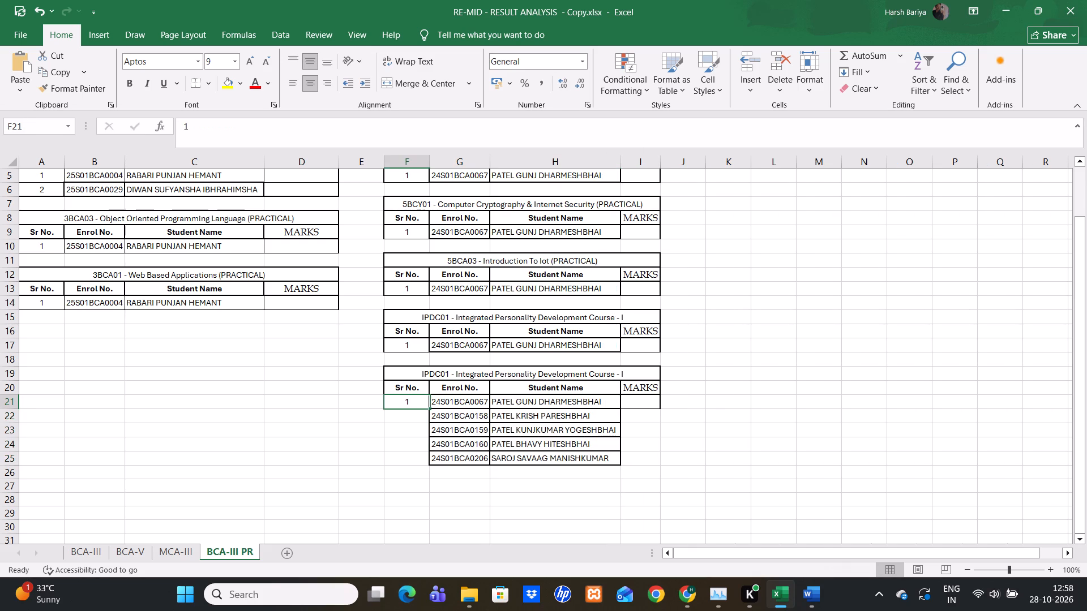
left_click(428, 408)
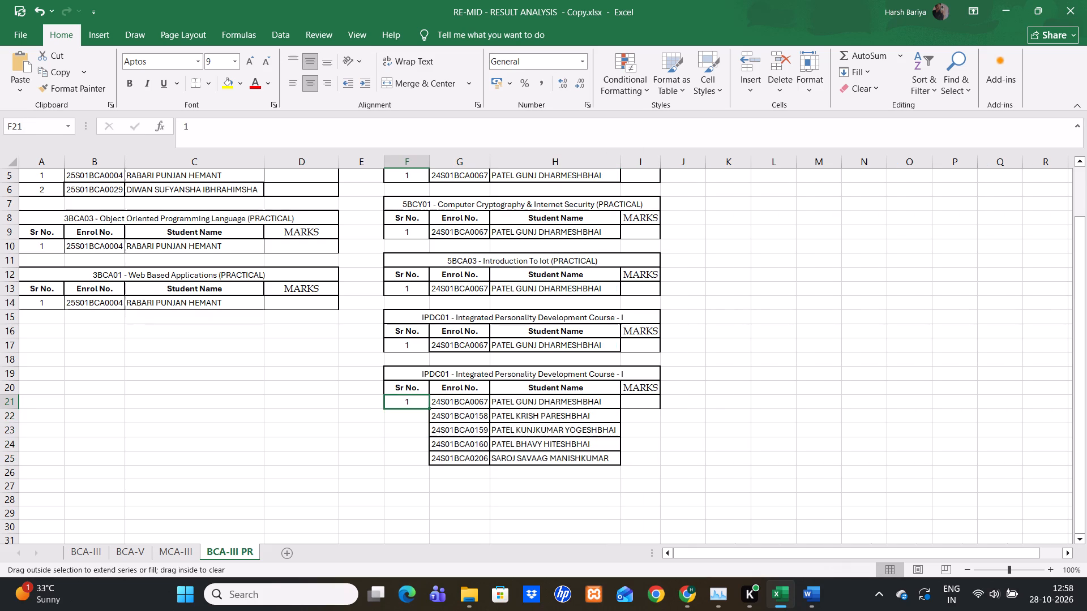
key("Down")
key("2")
key("Up")
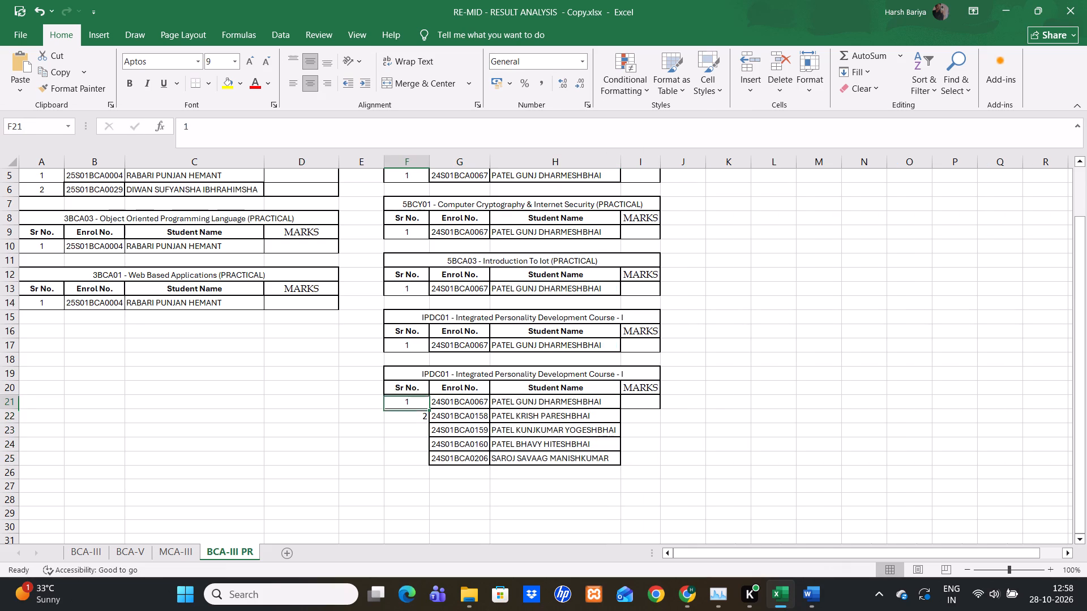
key("shift+Down")
left_click_drag(430, 422, 426, 462)
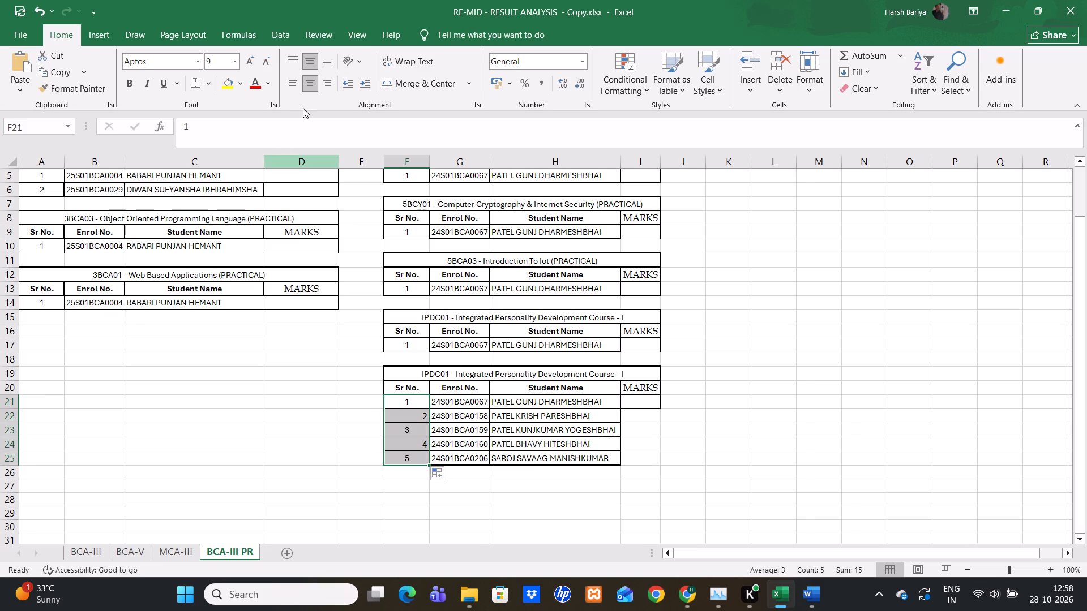
left_click(312, 85)
left_click(312, 85)
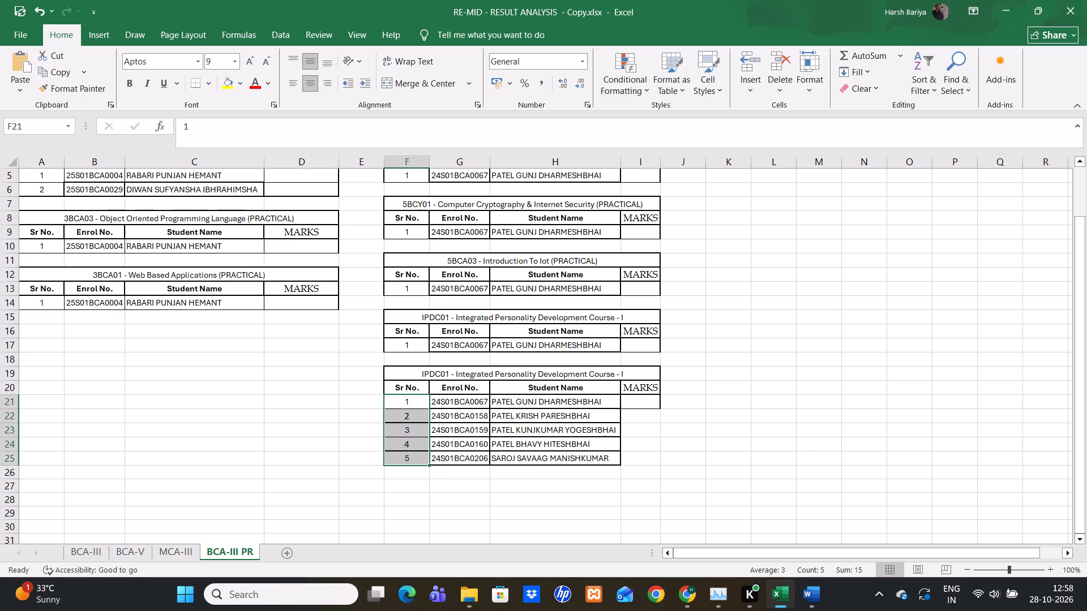
Apply all borders and a thick outside border to the MARKS cells I21:I25.
left_click_drag(635, 402, 640, 458)
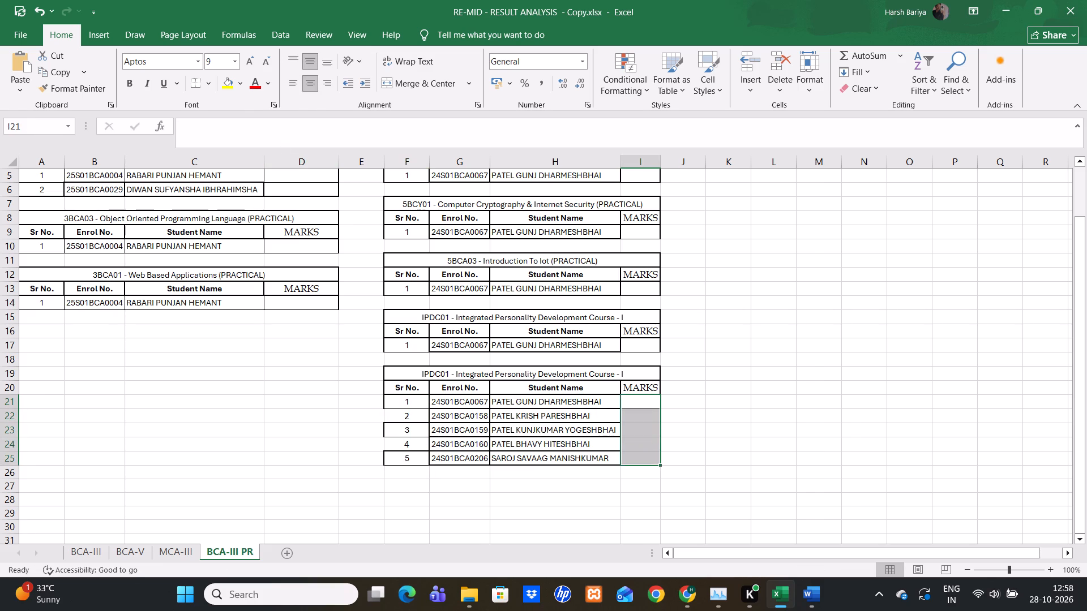
left_click(208, 84)
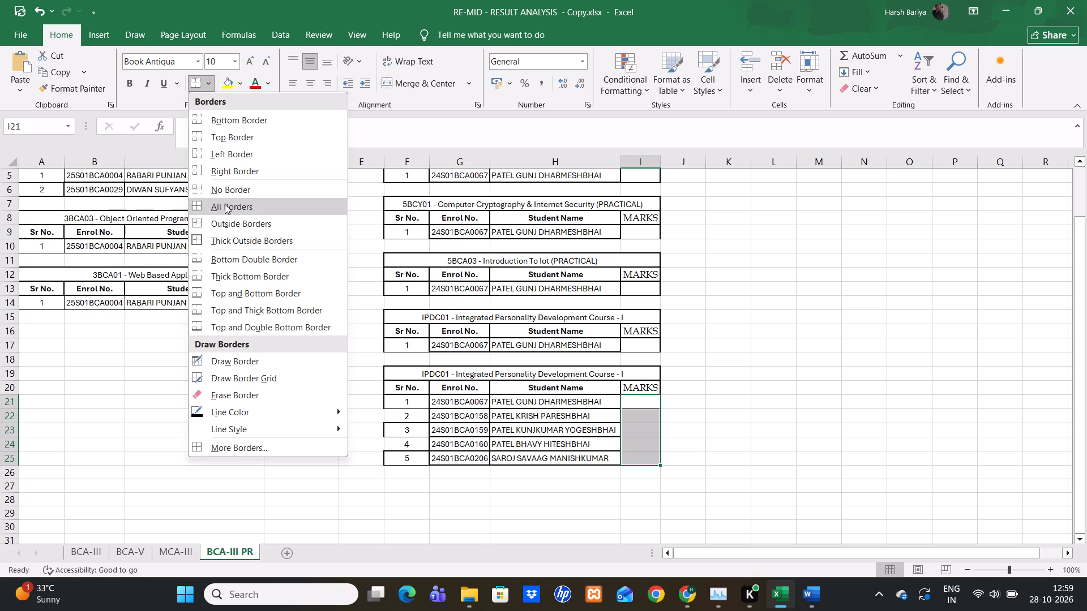
left_click(225, 204)
left_click(206, 81)
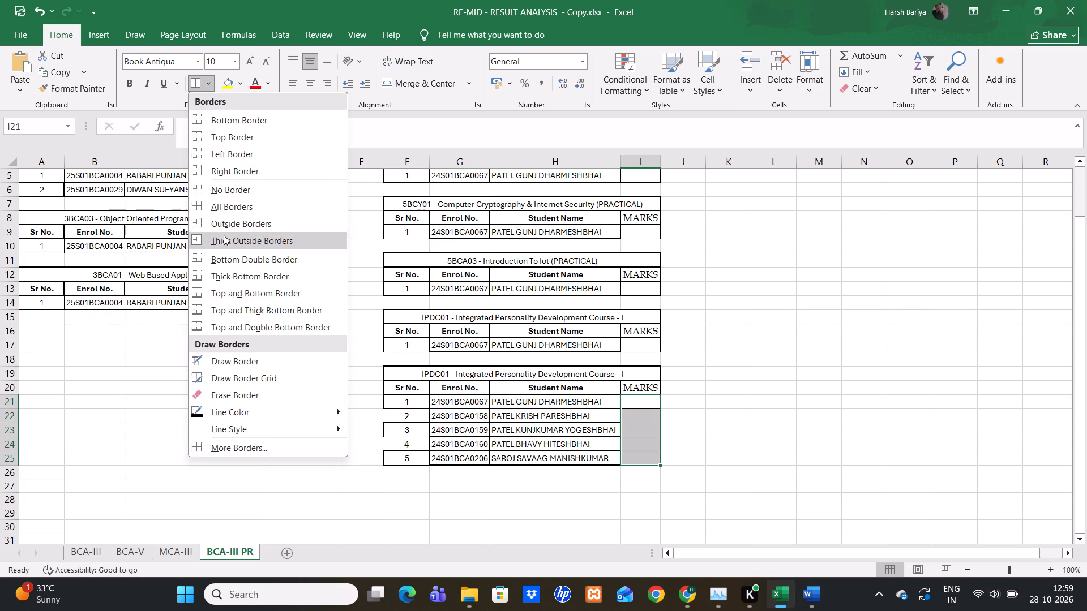
left_click(225, 243)
left_click(749, 425)
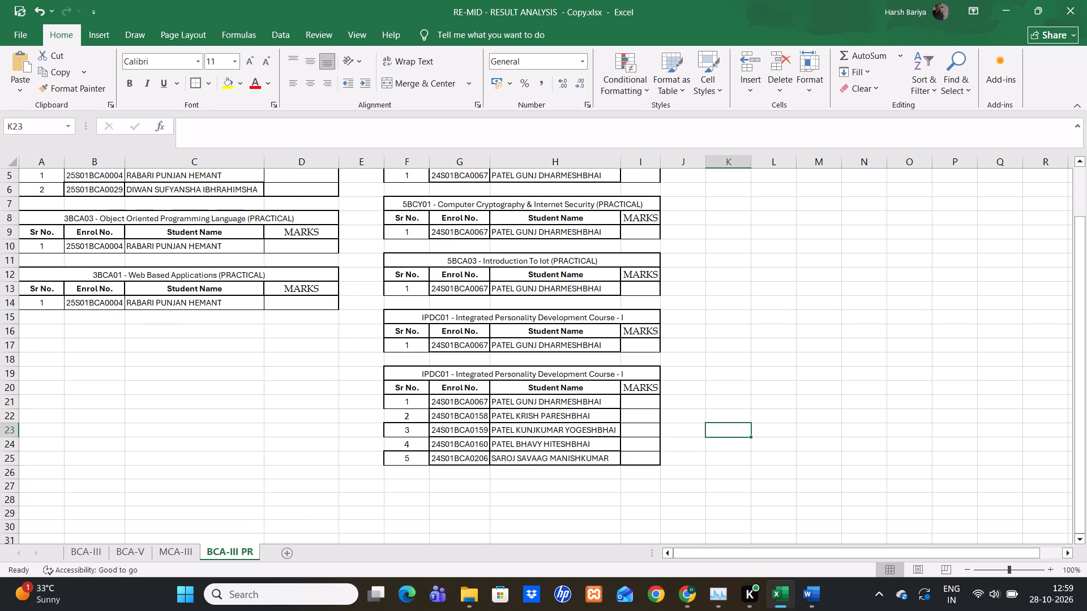
Copy the subject code and name from MP PR ATTENDANCE in Word and replace the F19 table title in Excel with 5BCA05 - Minor Project - I.
key("alt+Tab")
key("alt+Tab")
key("alt+Tab")
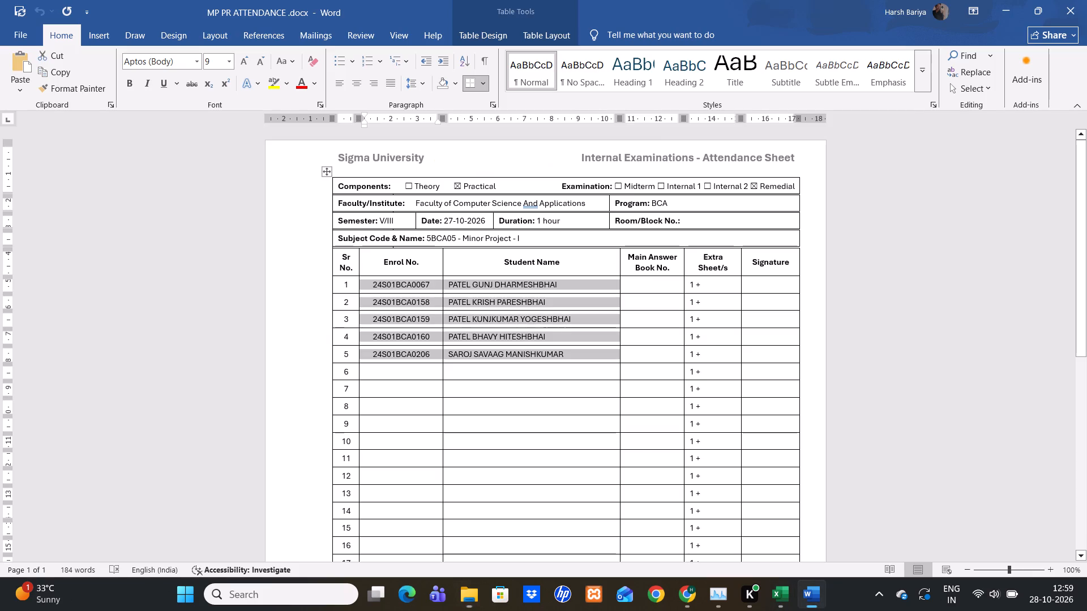
left_click_drag(519, 240, 441, 231)
key("ctrl+c")
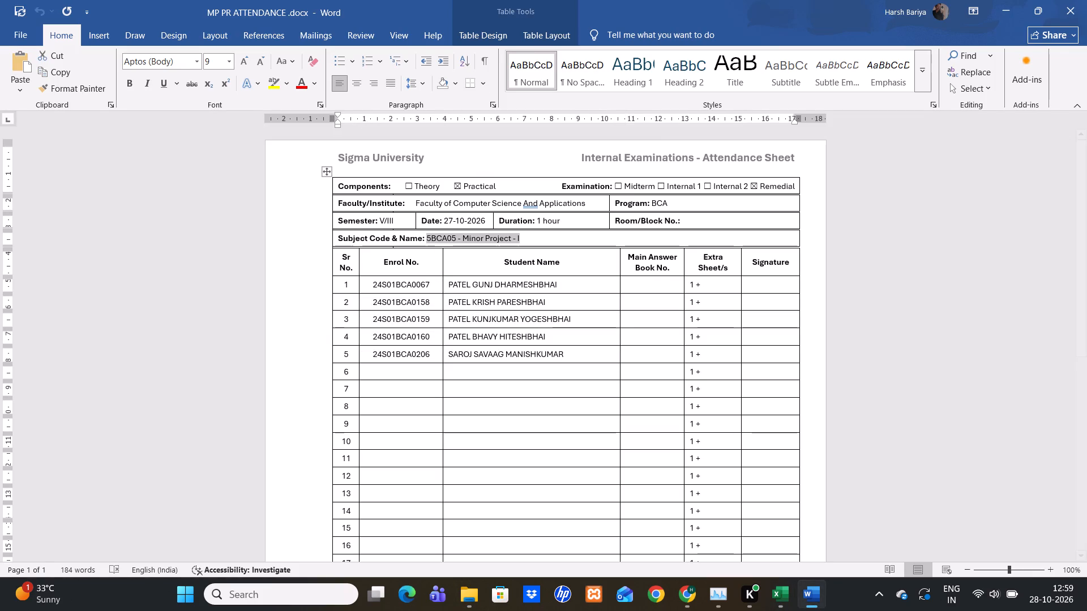
key("alt+Tab")
key("alt+Tab")
key("alt+Tab")
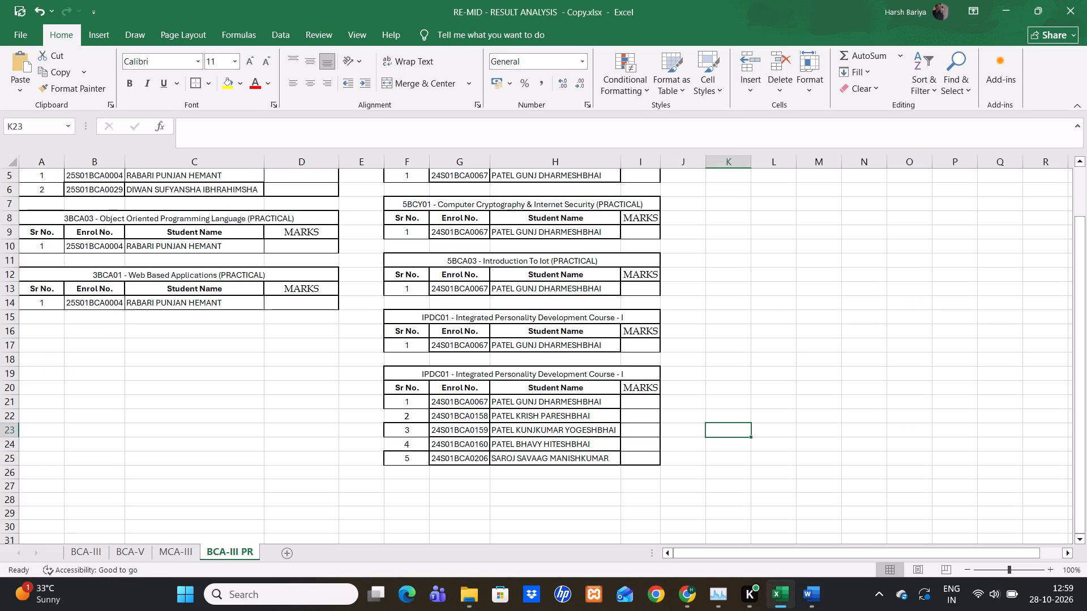
double_click(633, 373)
left_click_drag(633, 373, 438, 363)
key("BackSpace")
key("BackSpace")
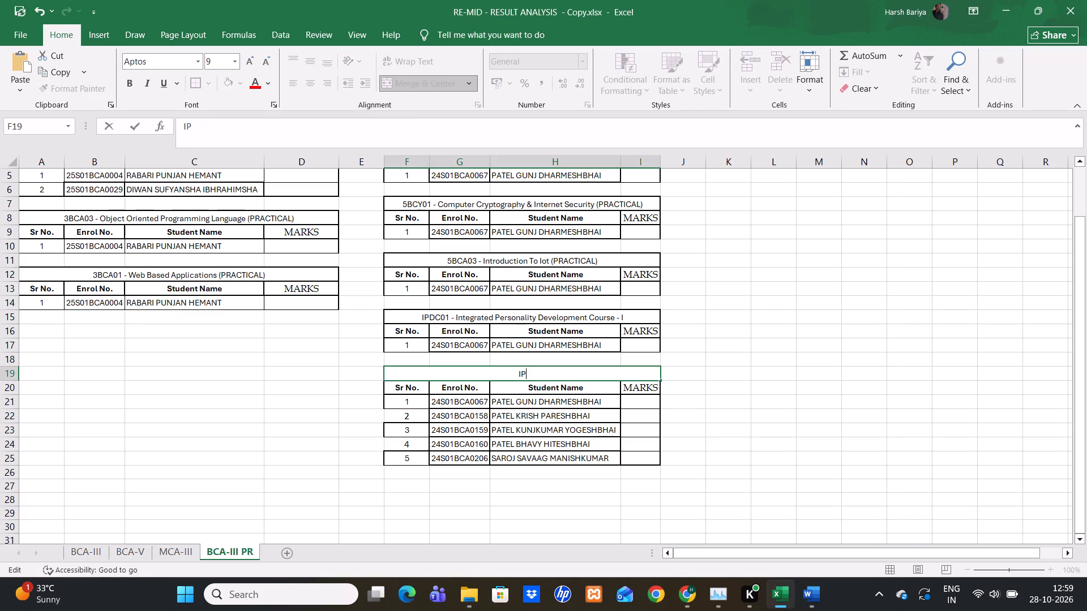
key("BackSpace")
key("BackSpace")
key("ctrl+v")
key("space")
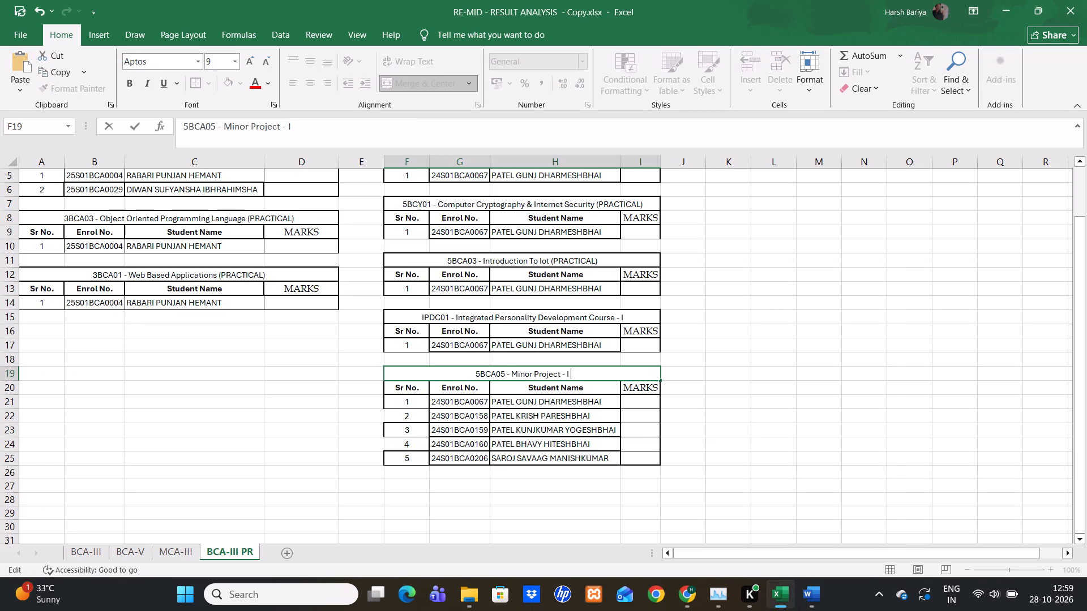
Copy (PRACTICAL) from the Introduction To Iot title and append it to the IPDC01 and 5BCA05 table titles in F15 and F19.
double_click(610, 257)
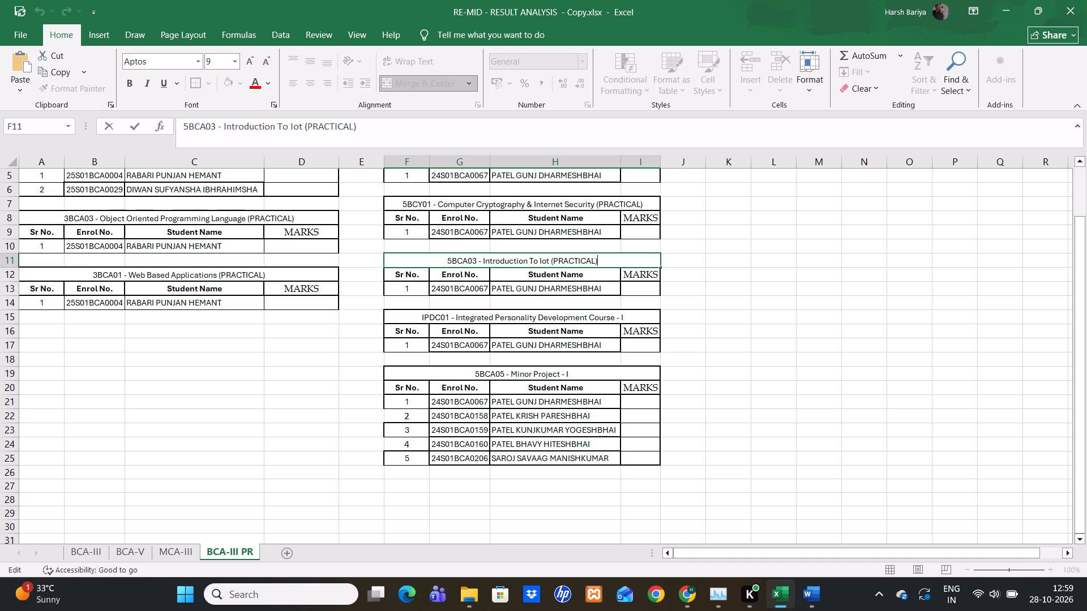
left_click_drag(610, 257, 553, 265)
left_click_drag(553, 265, 551, 264)
key("ctrl+c")
double_click(637, 316)
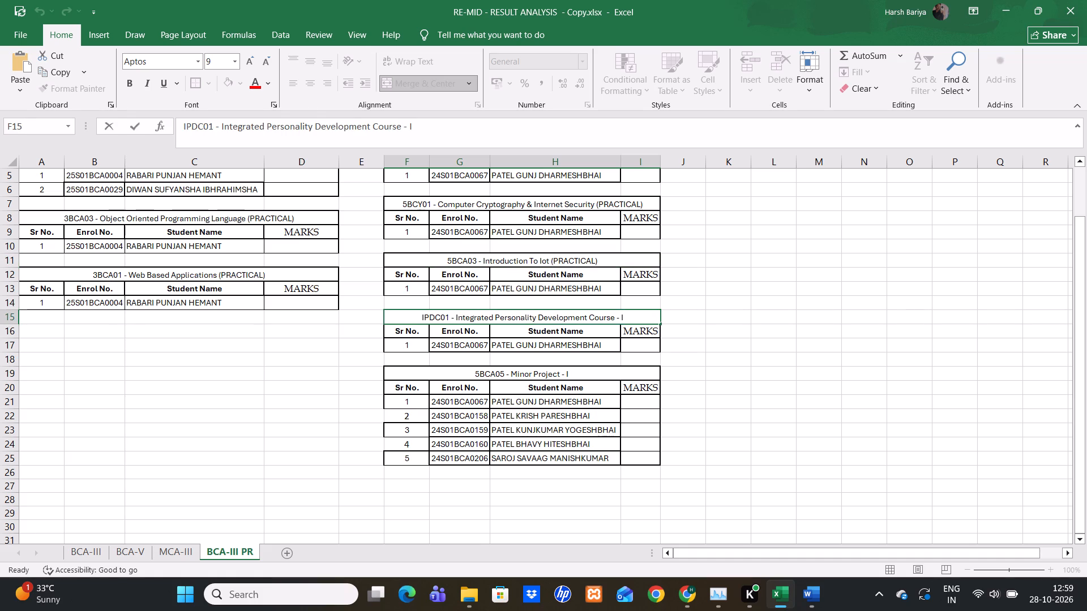
key("space")
key("ctrl+v")
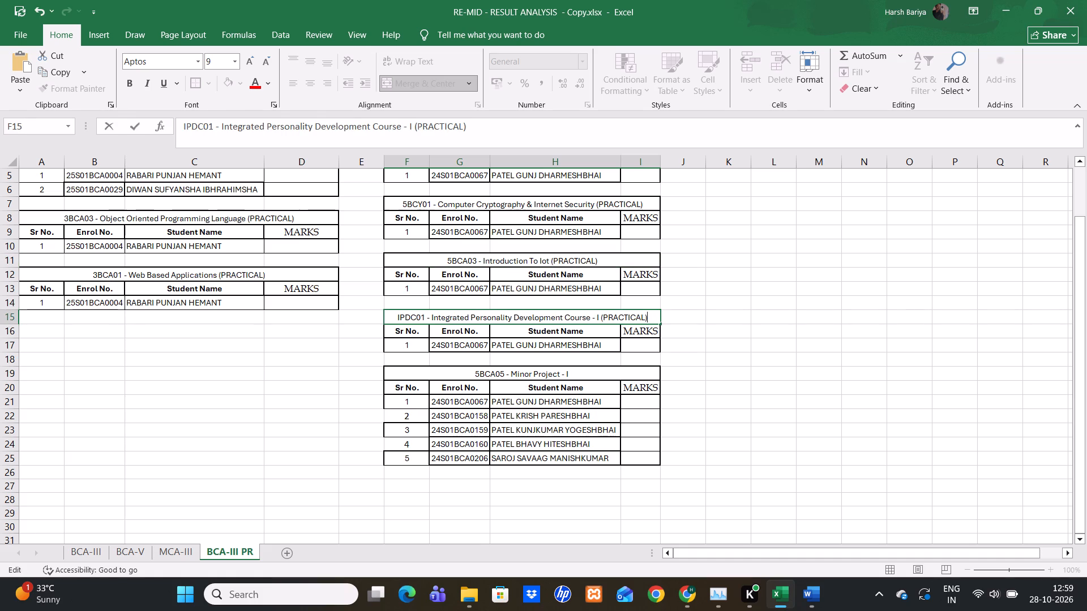
double_click(602, 376)
key("space")
key("ctrl+v")
left_click(745, 393)
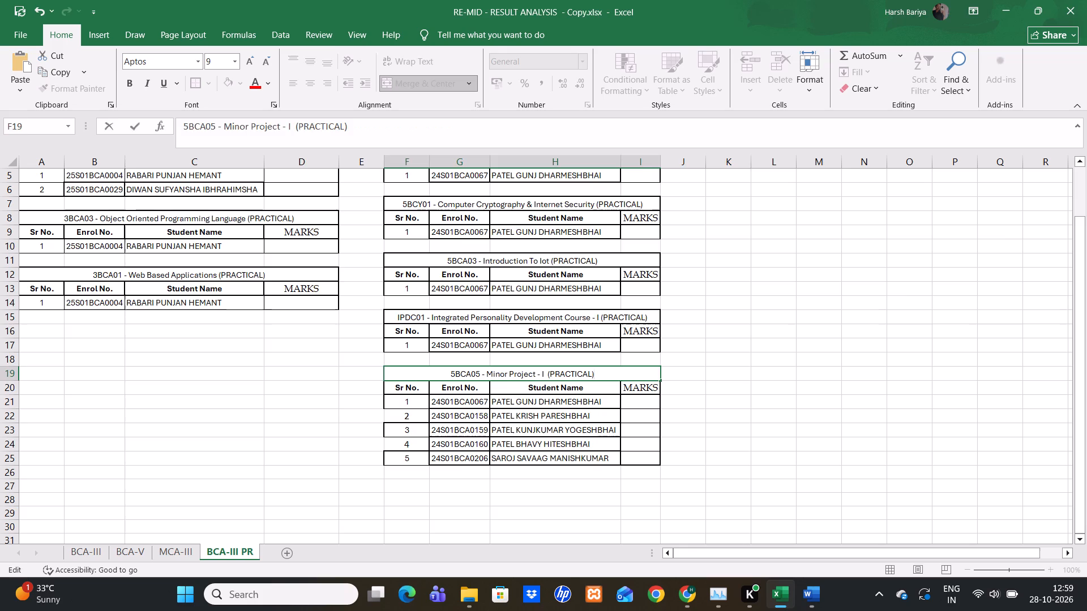
Close MP PR ATTENDANCE in Word and open the MP PR ATTENDANCE BSc.ITy document from the MP folder.
key("alt+Tab")
key("alt+Tab")
key("alt+Tab")
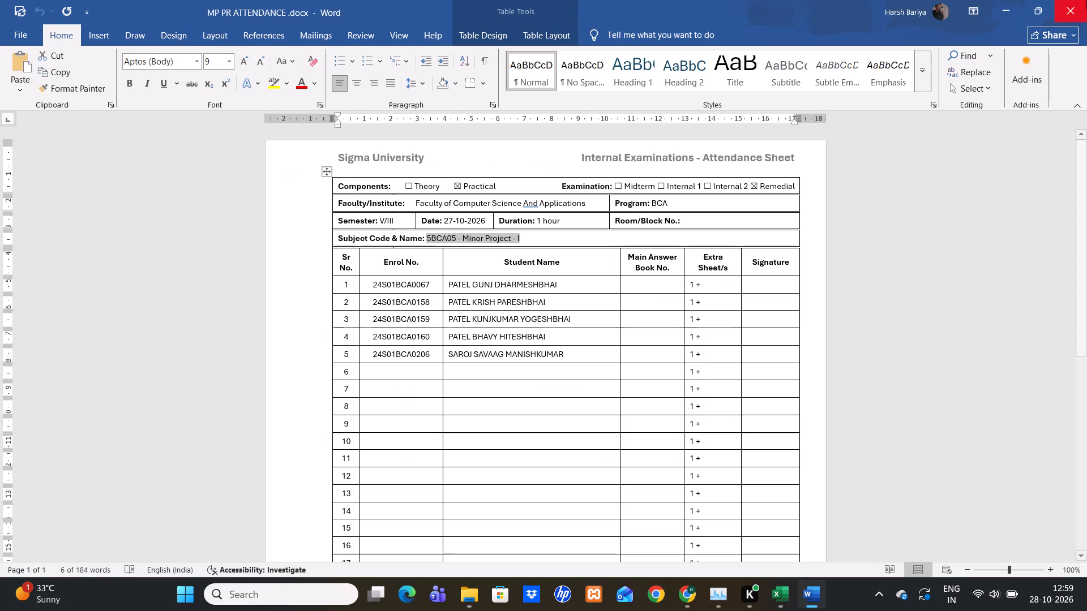
left_click(1086, 0)
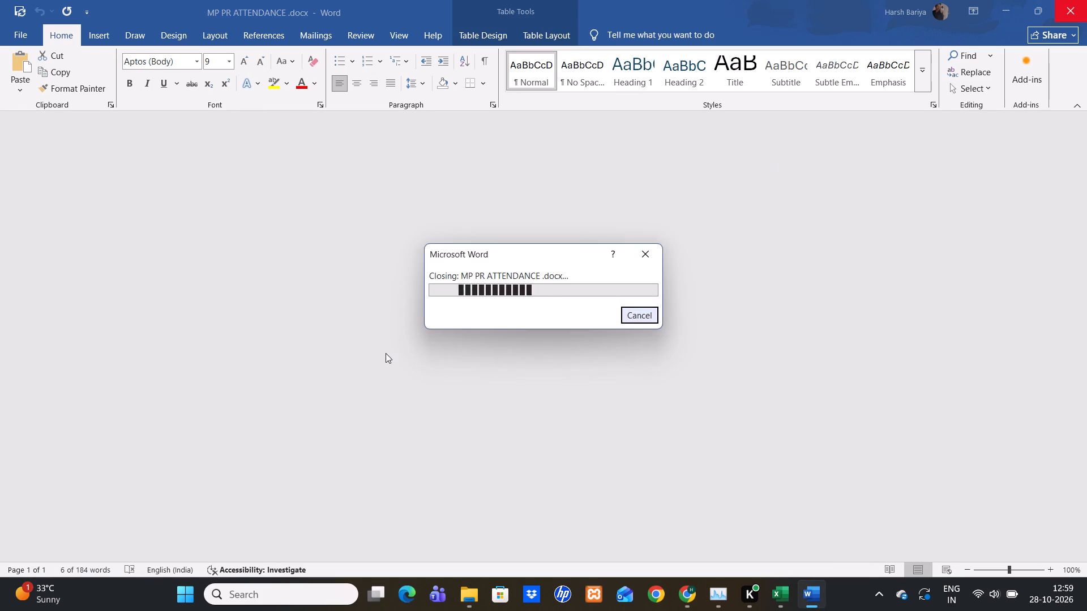
key("alt+Tab")
key("alt+Tab")
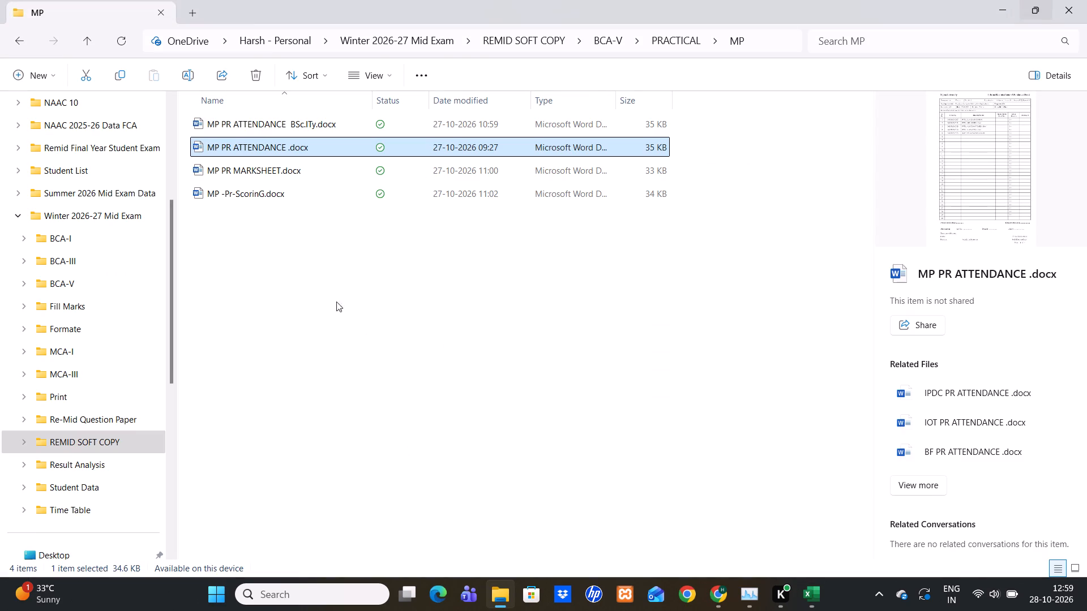
double_click(265, 130)
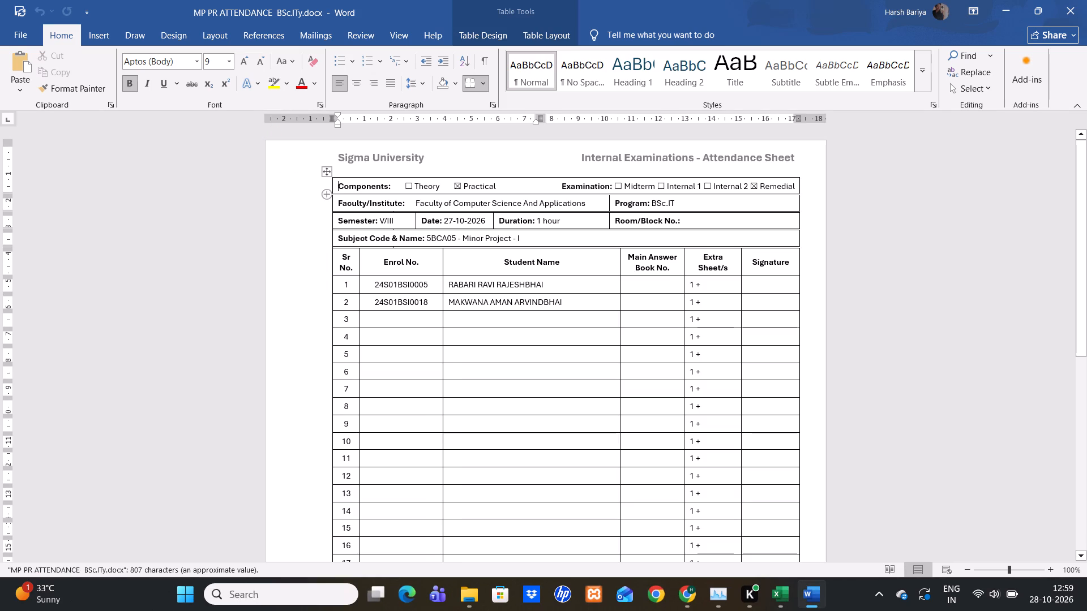
In Excel, copy the Minor Project table's title, headings and first two student rows, F19:I22, and paste them at F27.
key("alt+Tab")
key("alt+Tab")
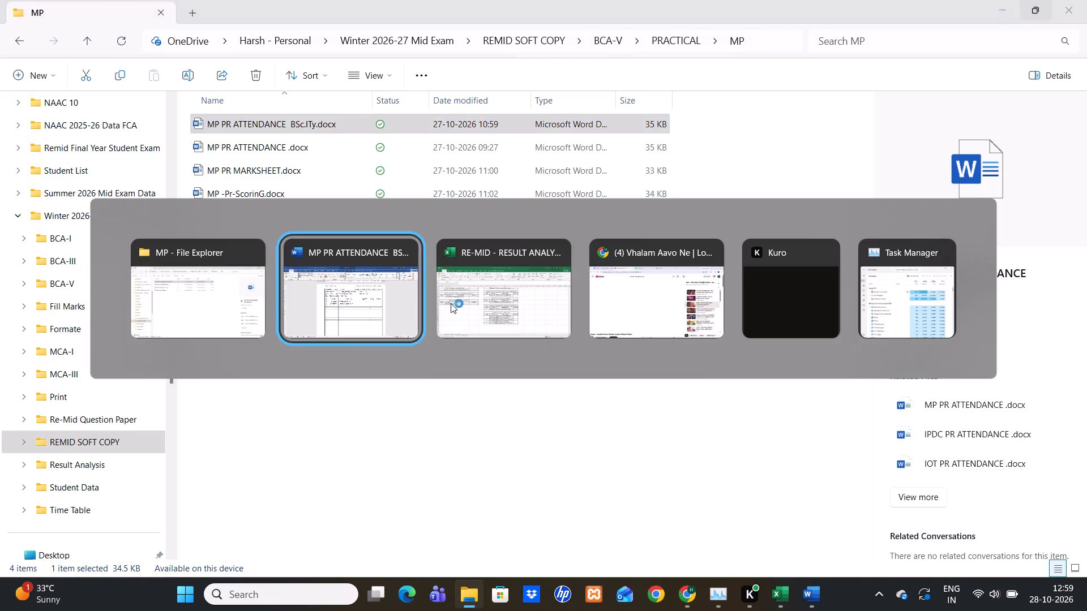
key("alt+Tab")
left_click_drag(474, 373, 481, 395)
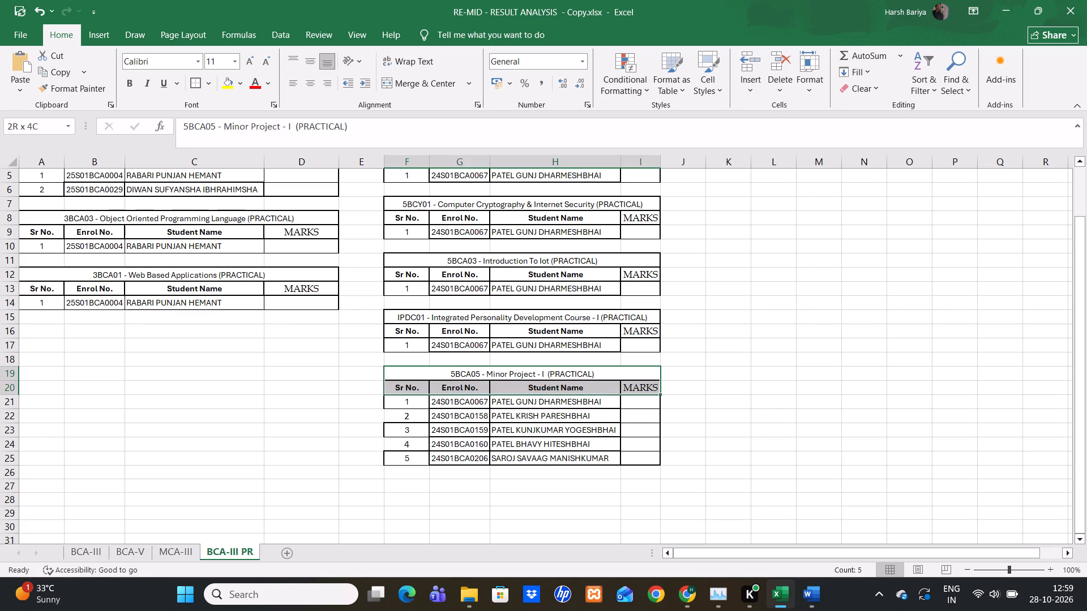
left_click_drag(481, 395, 485, 411)
key("ctrl+c")
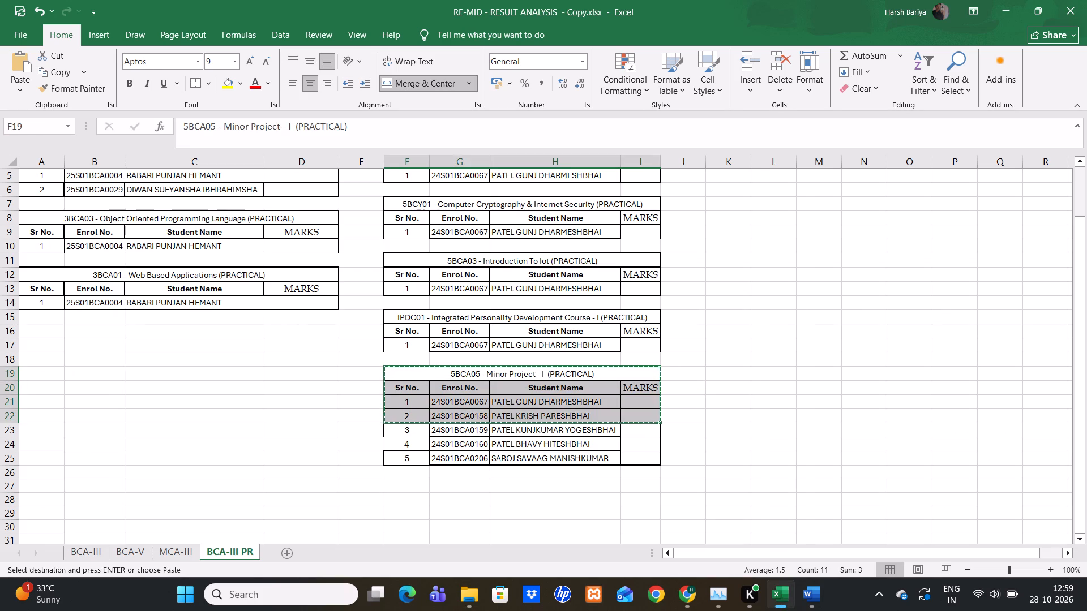
left_click(413, 485)
key("ctrl+v")
Insert BSc.IT before (PRACTICAL) in the title of the new Minor Project table at F27.
double_click(604, 489)
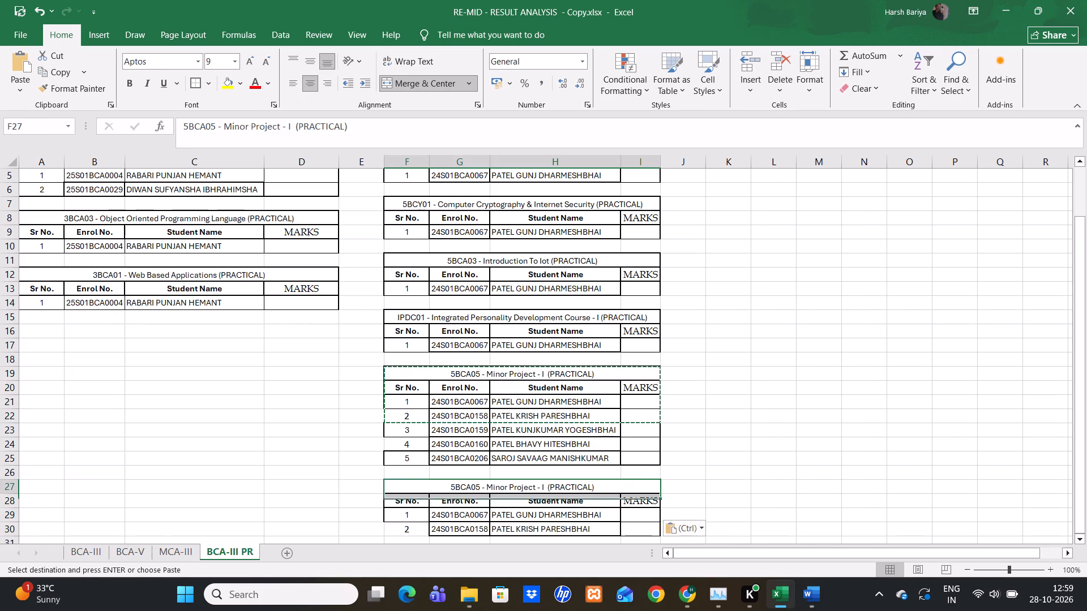
left_click(546, 485)
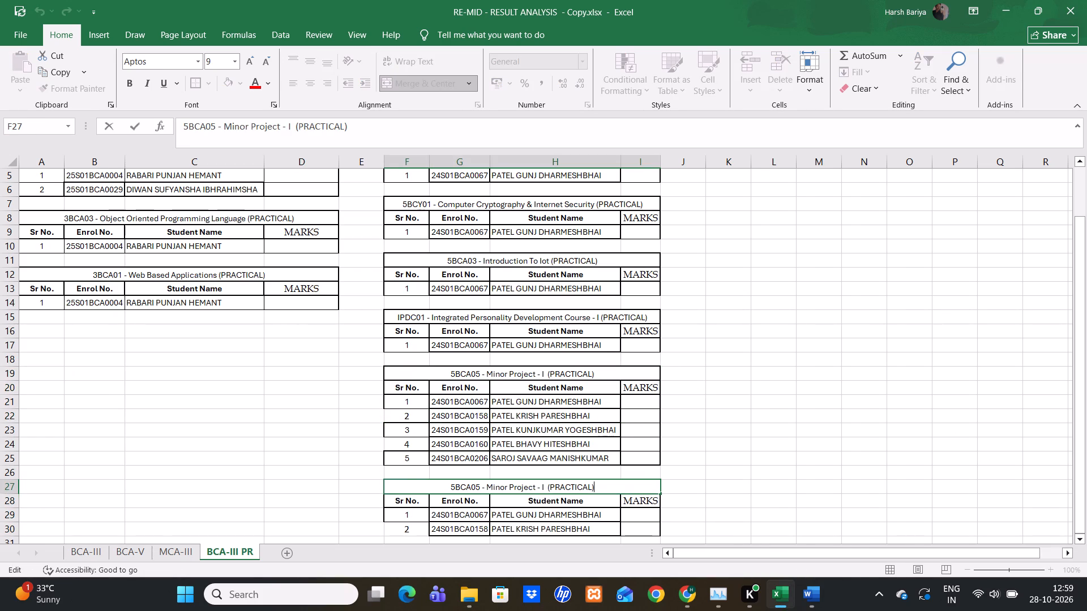
key("space")
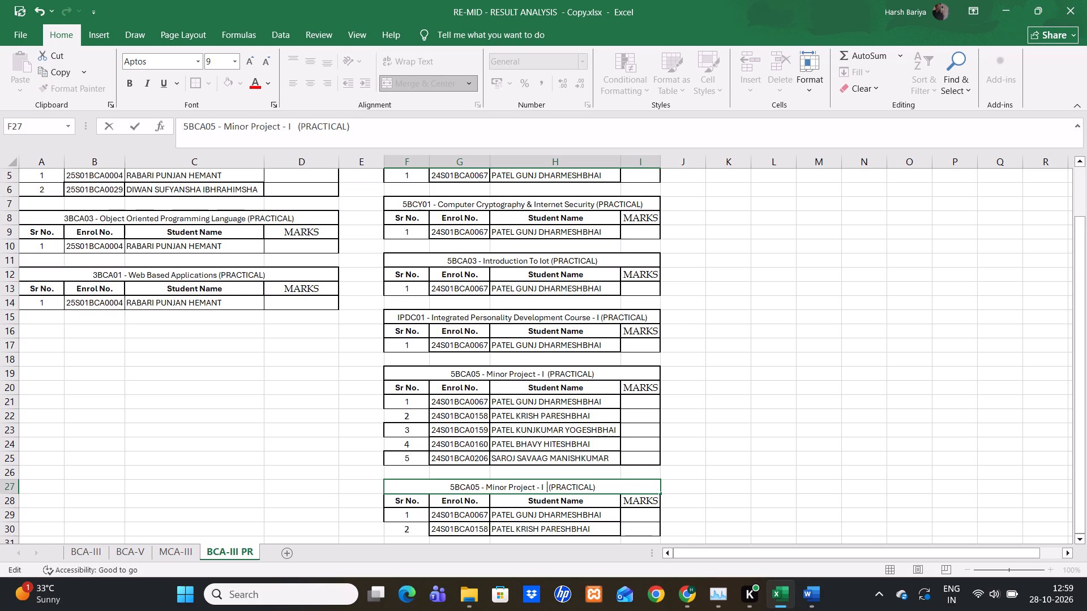
type("c.IT")
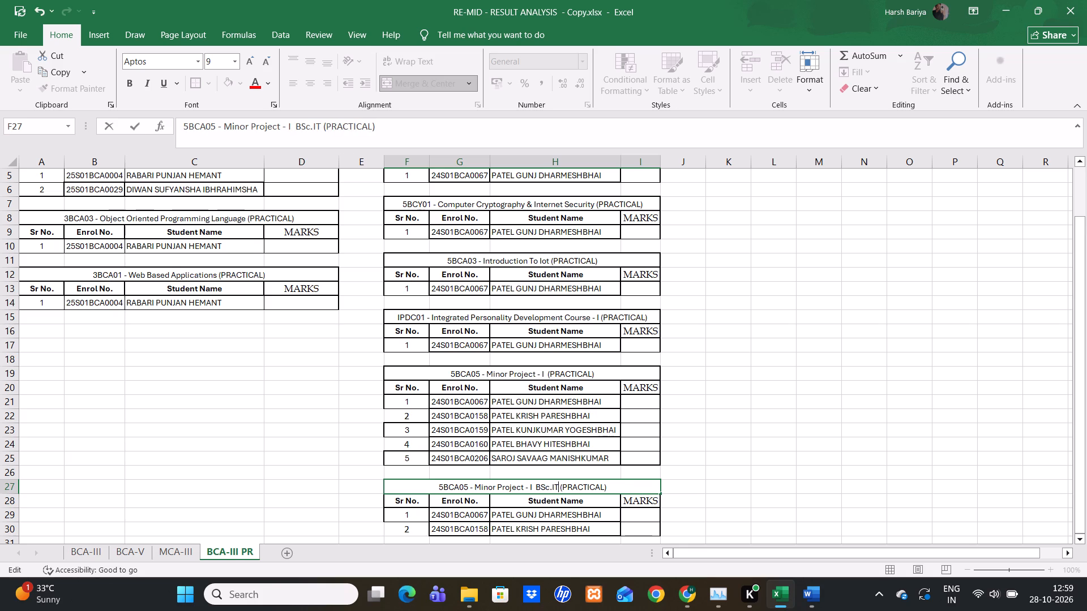
key("space")
scroll(546, 485, "down", 1)
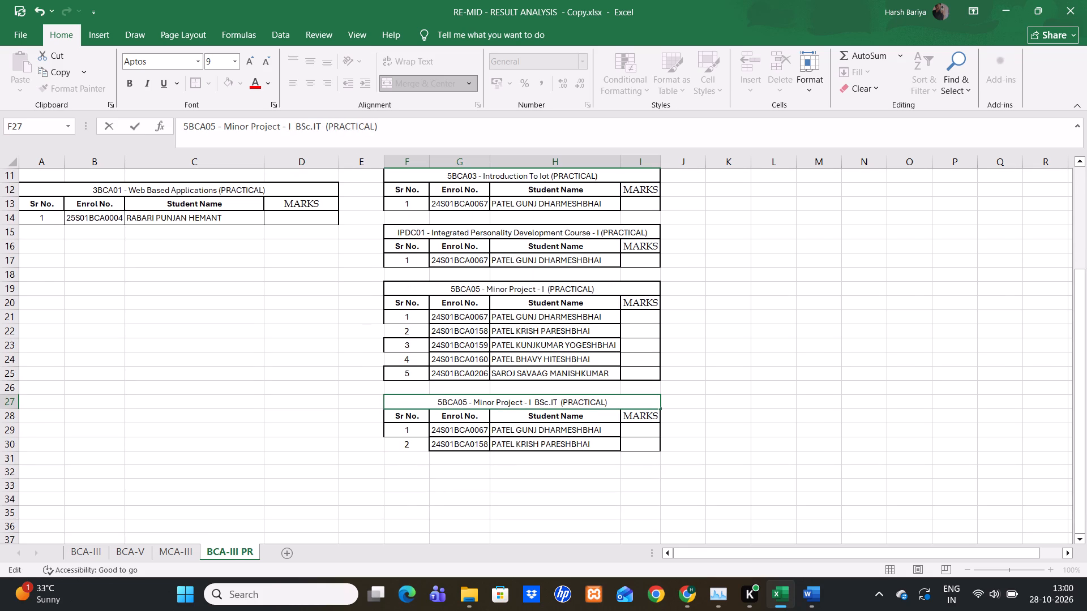
left_click(524, 445)
Copy both students' enrolment numbers and names from MP PR ATTENDANCE BSc.ITy in Word and replace the entries in G29:H30 of the Excel sheet.
key("alt+Tab")
key("alt+Tab")
key("alt+Tab")
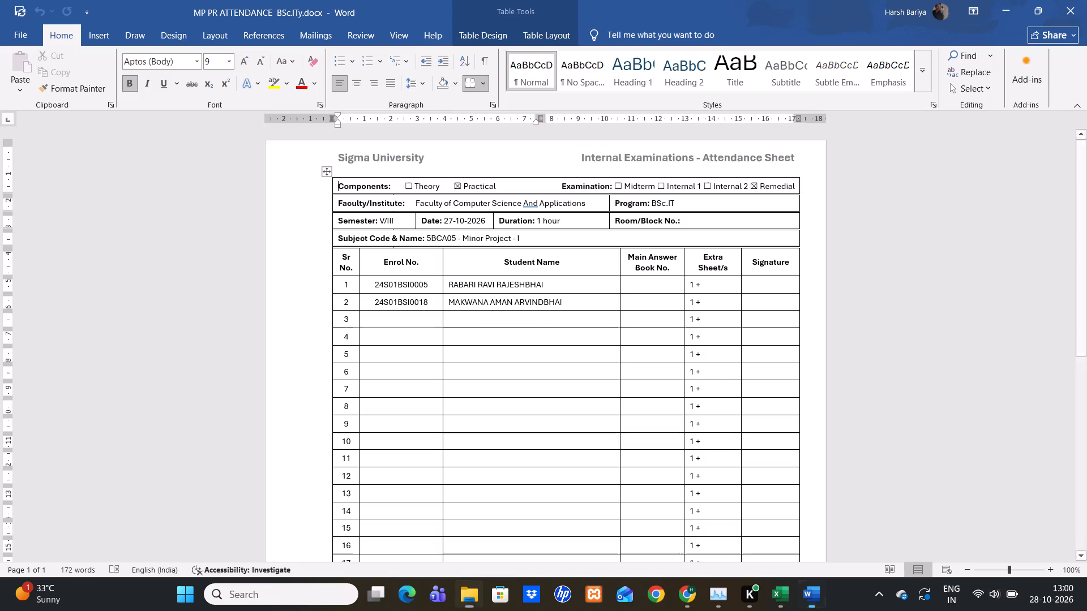
left_click_drag(369, 281, 452, 302)
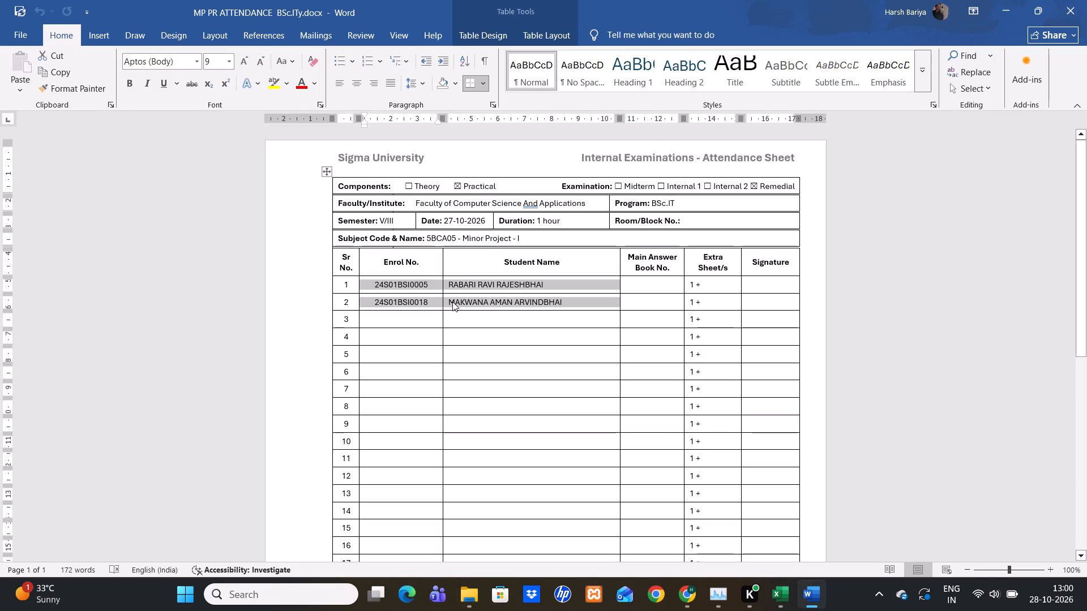
key("ctrl+c")
key("alt+Tab")
key("alt+Tab")
key("alt+Tab")
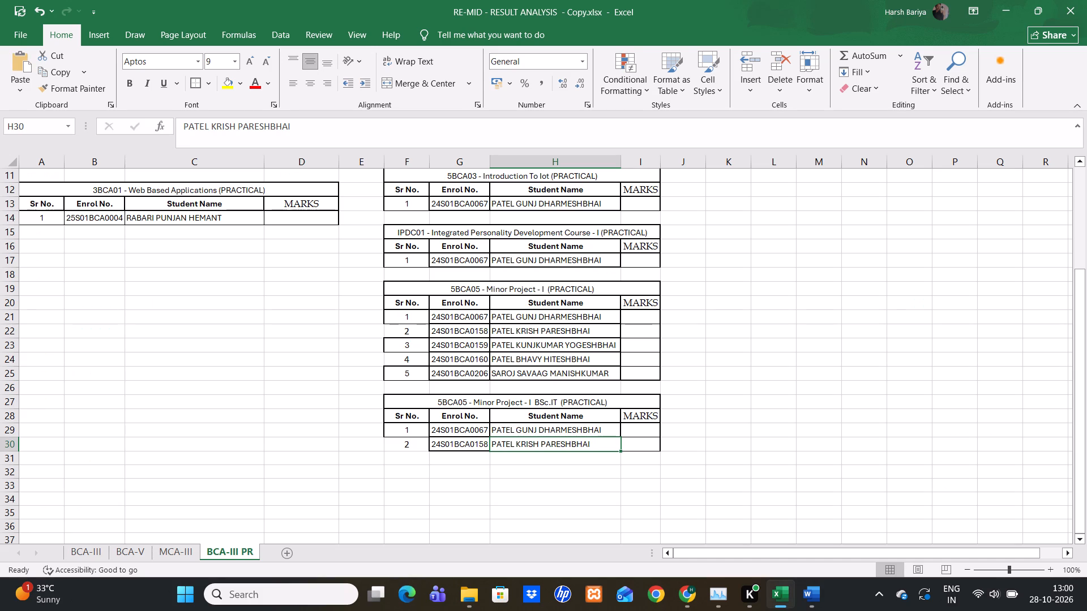
left_click_drag(445, 428, 503, 442)
key("Delete")
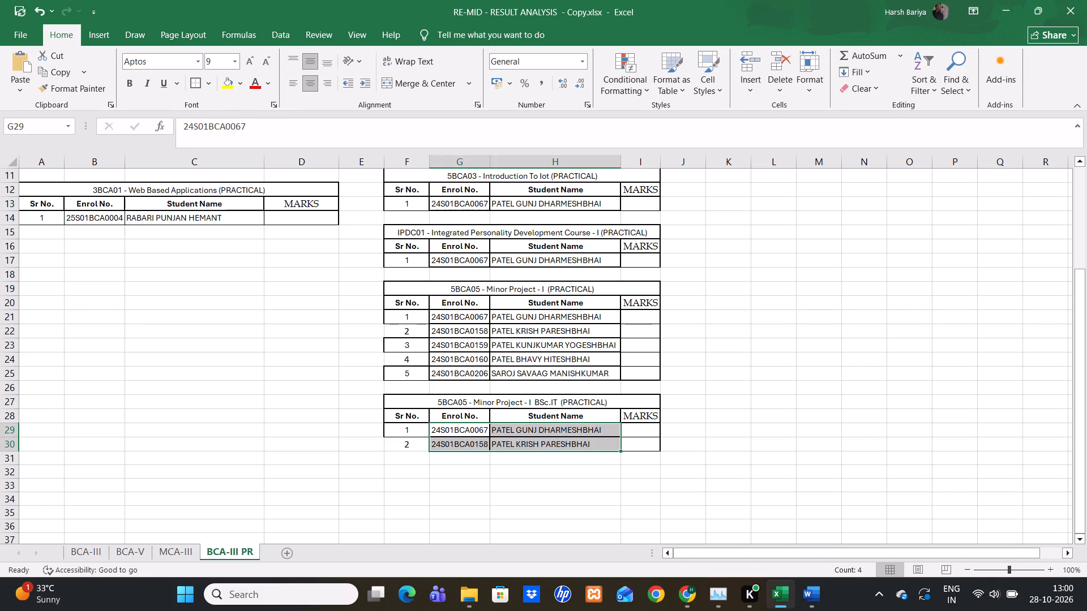
key("ctrl+v")
Apply the current border style to the serial number cell F30 and save the workbook.
left_click(409, 442)
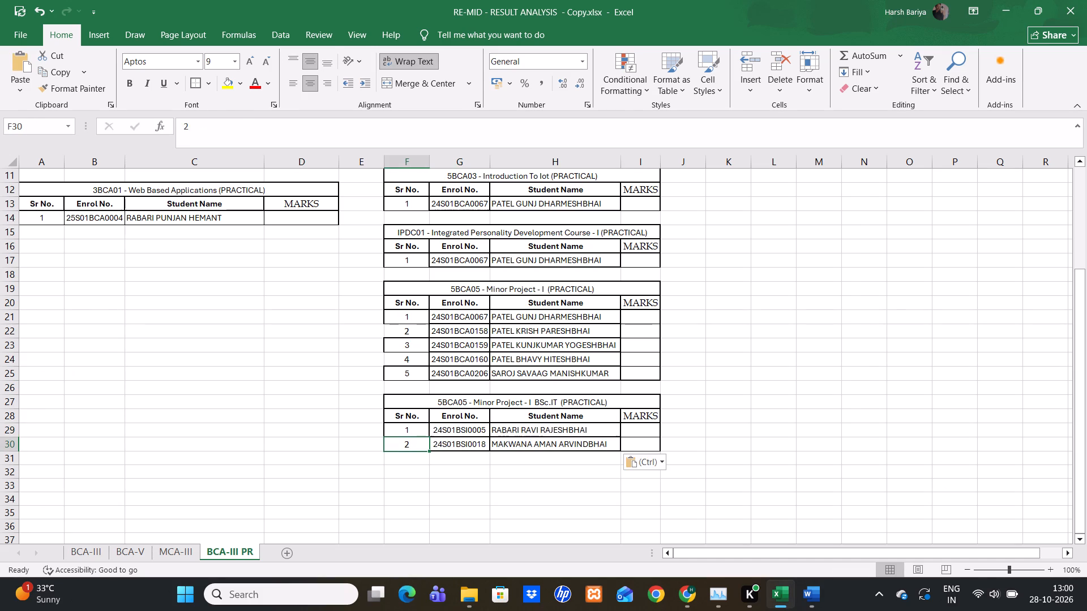
left_click(195, 85)
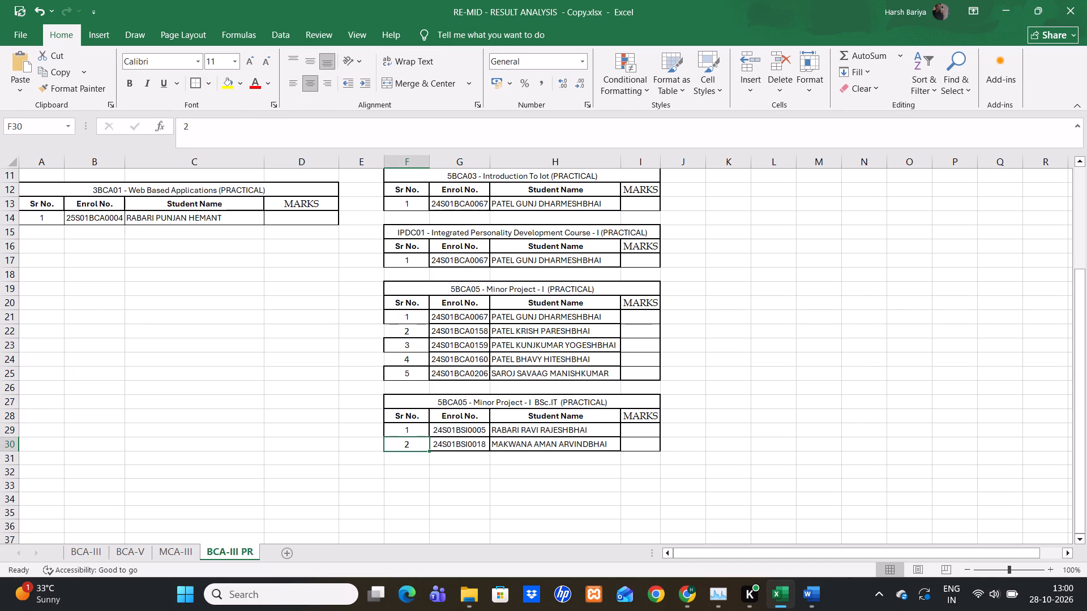
left_click(484, 492)
key("ctrl+s")
Close MP PR ATTENDANCE BSc.ITy in Word and open NOSQL PR MARKSHEET from the NOSQL folder under BCA-V PRACTICAL.
key("alt+Tab")
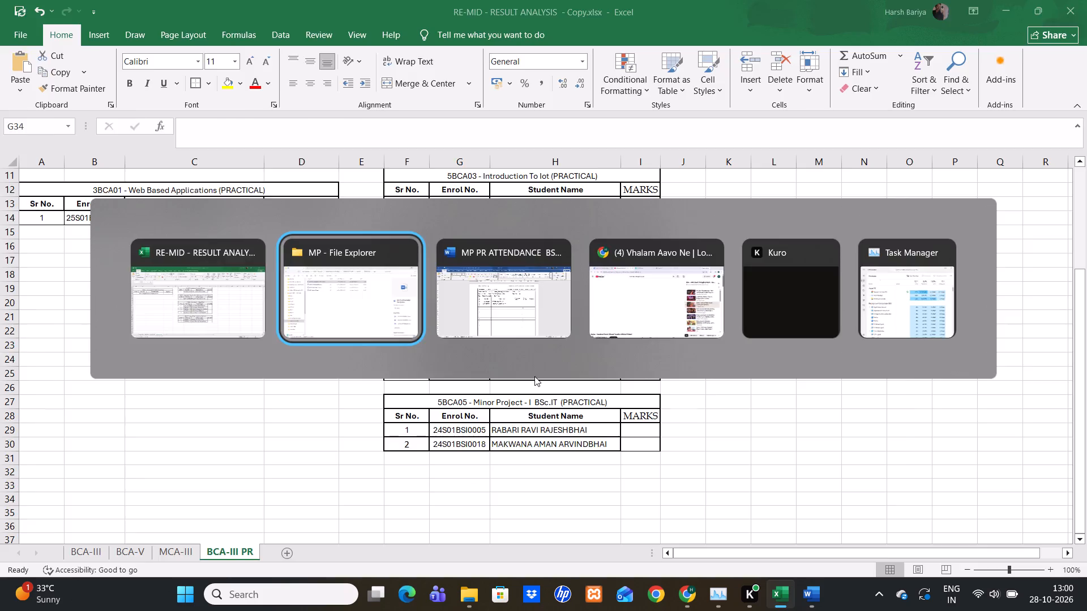
key("alt+Tab")
key("alt+Tab")
double_click(1086, 0)
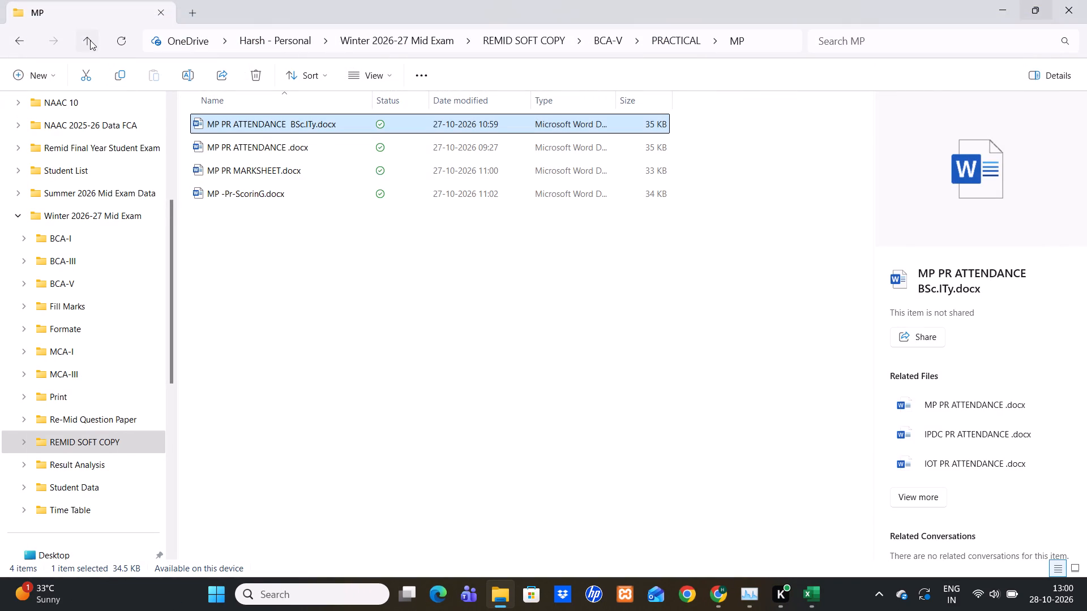
left_click(90, 40)
double_click(244, 243)
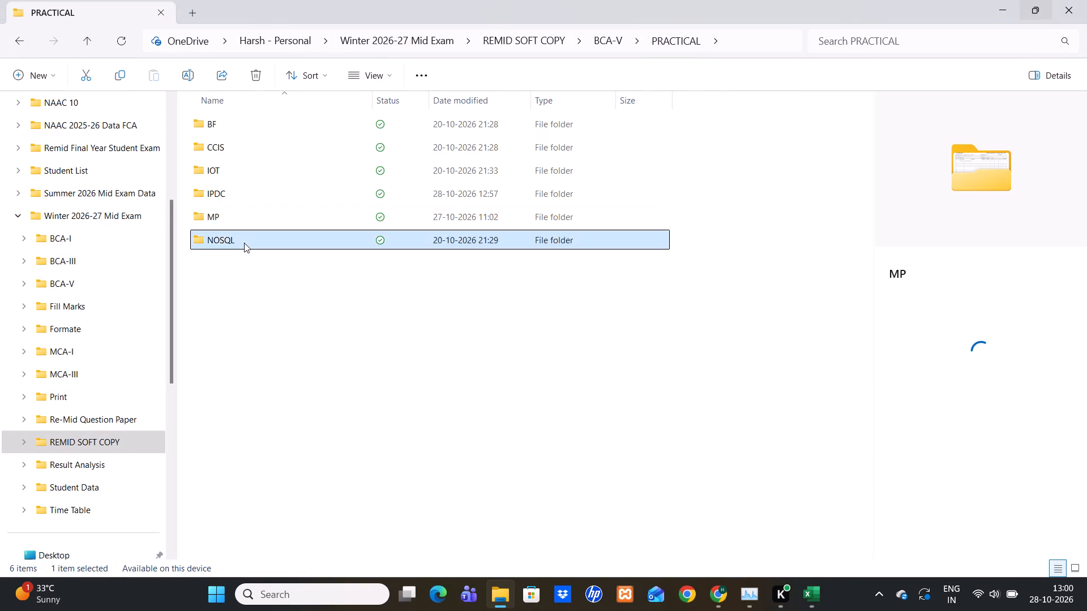
double_click(258, 149)
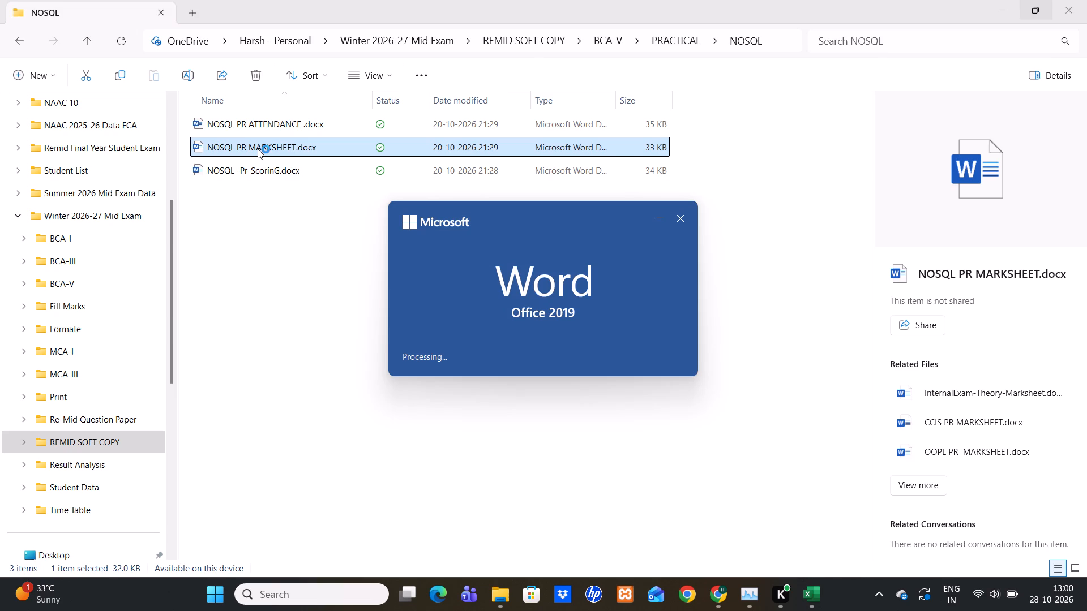
In Excel, copy the whole IPDC01 practical table, F15:I17, and paste it at F32.
key("alt+Tab")
key("alt+Tab")
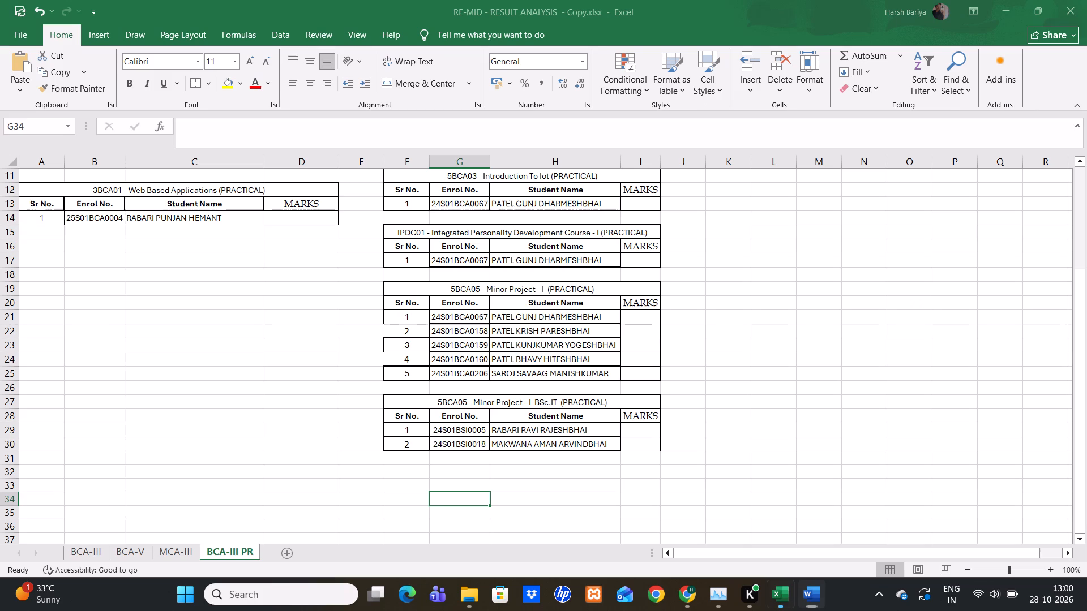
left_click_drag(504, 235, 506, 242)
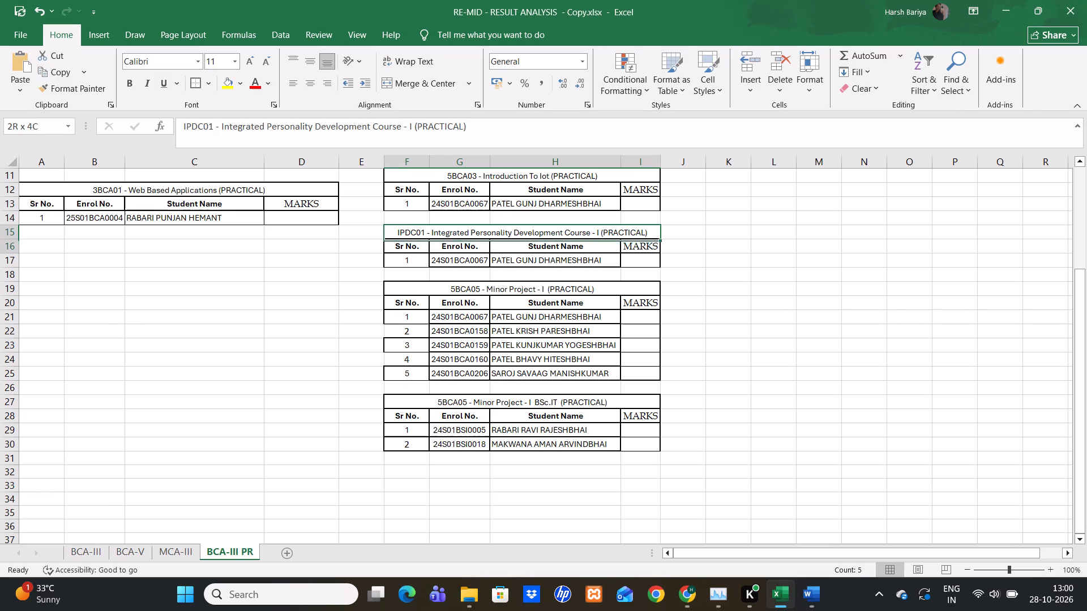
left_click_drag(506, 242, 509, 253)
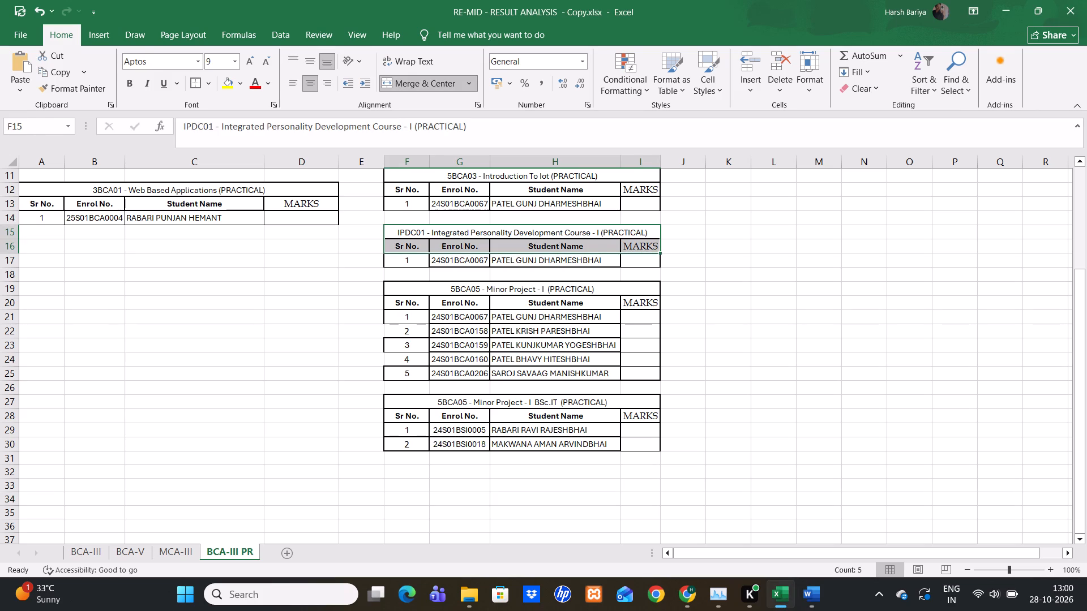
key("shift+Down")
key("ctrl+c")
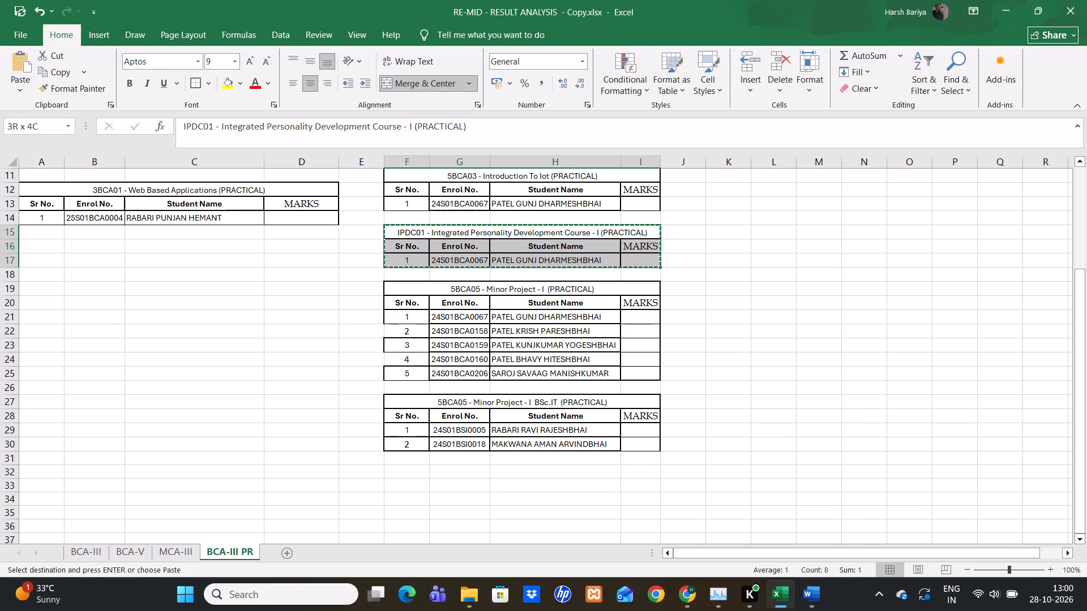
left_click(414, 466)
key("ctrl+v")
Copy 5BCA02 - Nosql DB System from the Word marksheet, replace the subject before (PRACTICAL) in Excel's F32 title, and save.
key("alt+Tab")
key("alt+Tab")
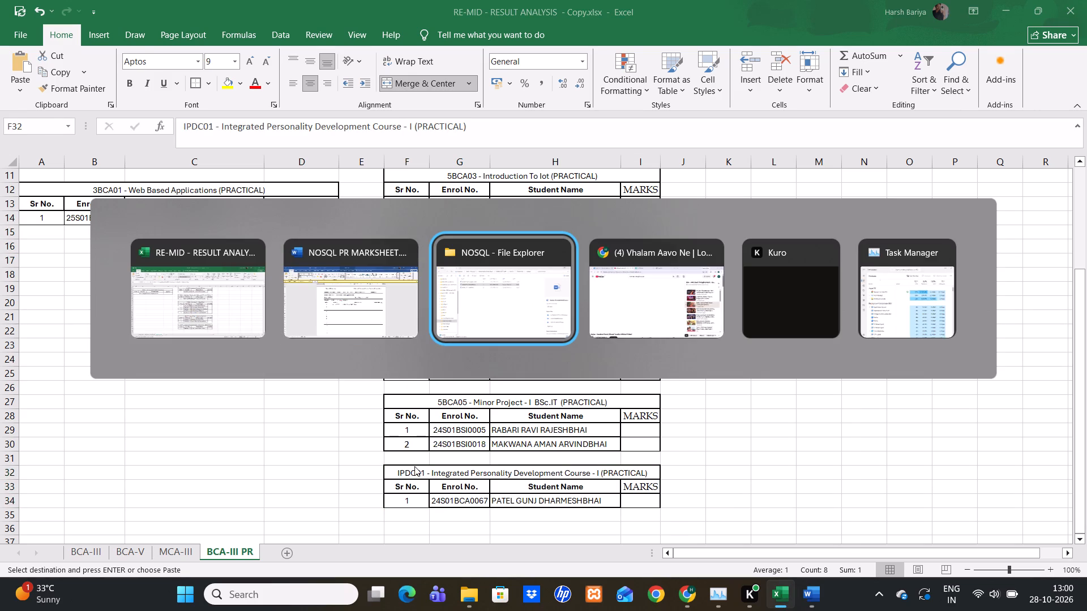
key("alt+Left")
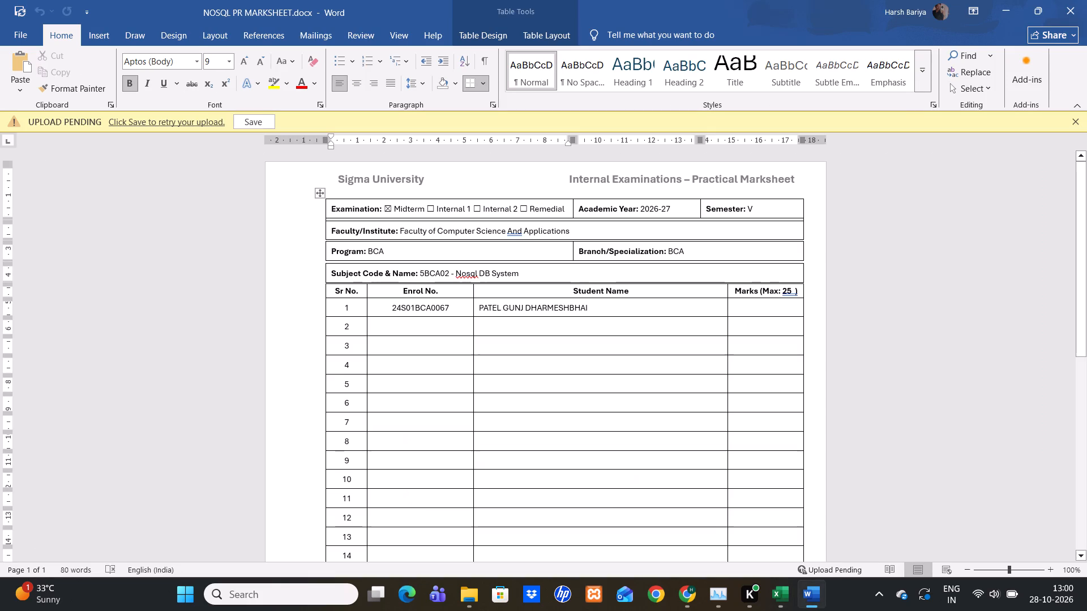
left_click_drag(529, 273, 439, 269)
key("ctrl+c")
key("alt+Tab")
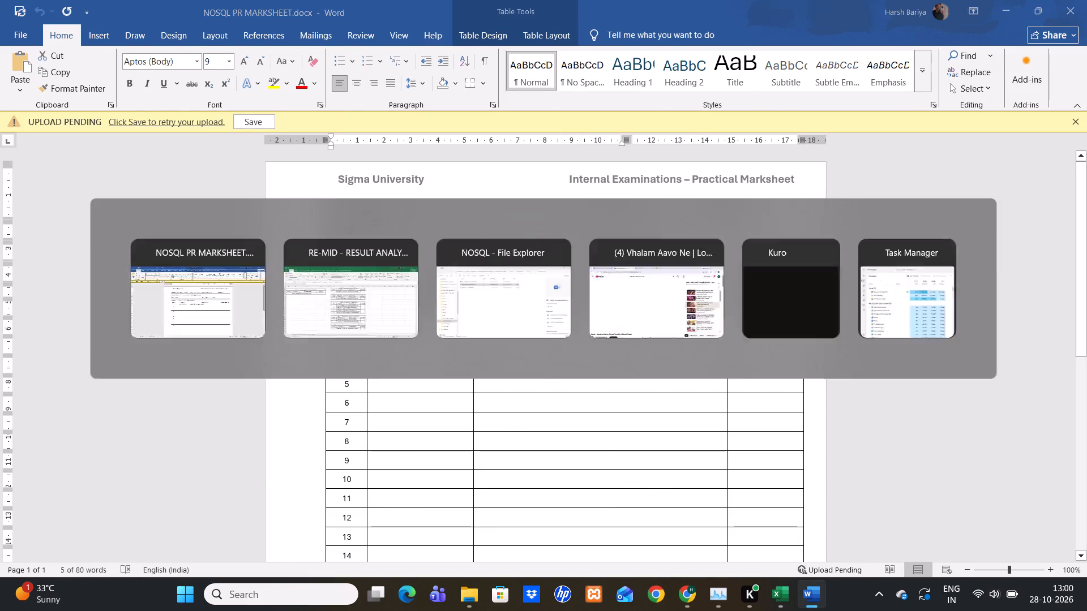
double_click(596, 470)
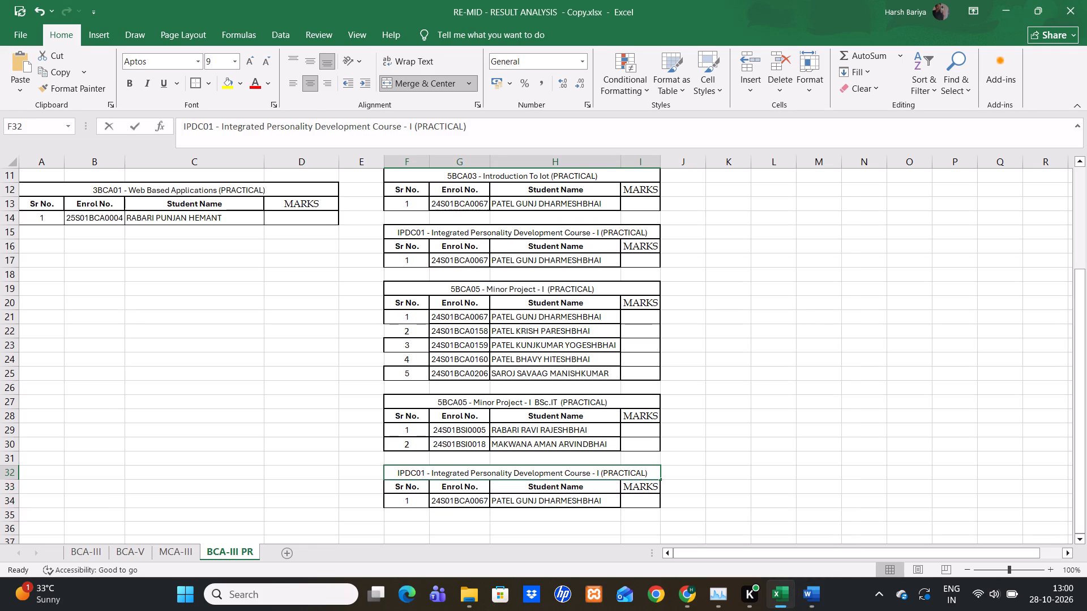
key("Right")
key("BackSpace")
key("BackSpace")
key("BackSpace")
key("BackSpace")
key("BackSpace")
key("BackSpace")
key("BackSpace")
key("BackSpace")
key("BackSpace")
key("BackSpace")
key("BackSpace")
key("BackSpace")
key("BackSpace")
key("BackSpace")
key("BackSpace")
key("BackSpace")
key("BackSpace")
key("BackSpace")
key("BackSpace")
key("BackSpace")
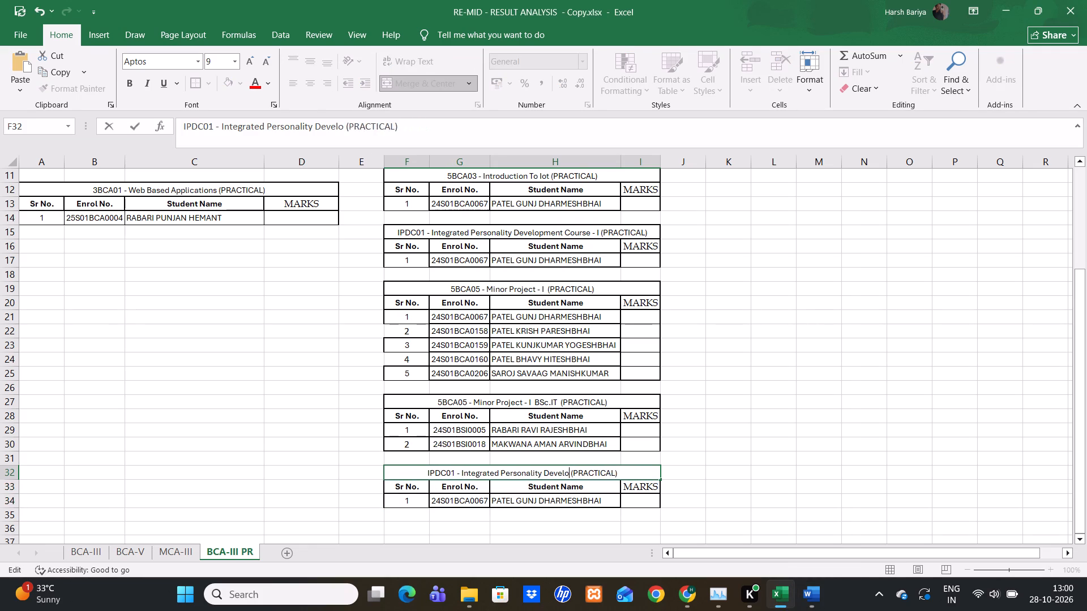
key("BackSpace")
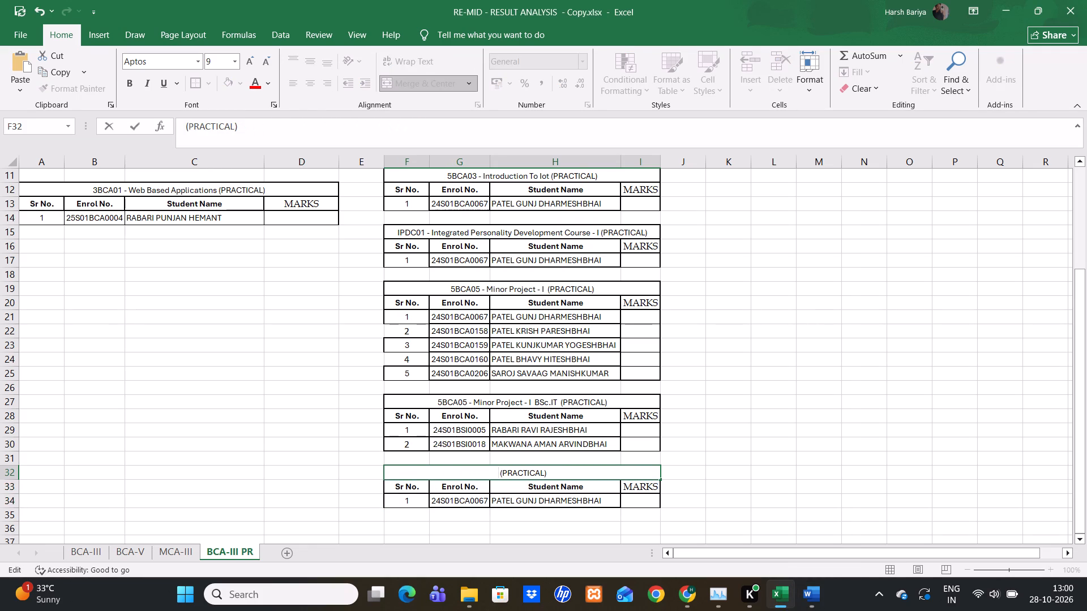
key("ctrl+v")
left_click(834, 413)
scroll(624, 351, "up", 2)
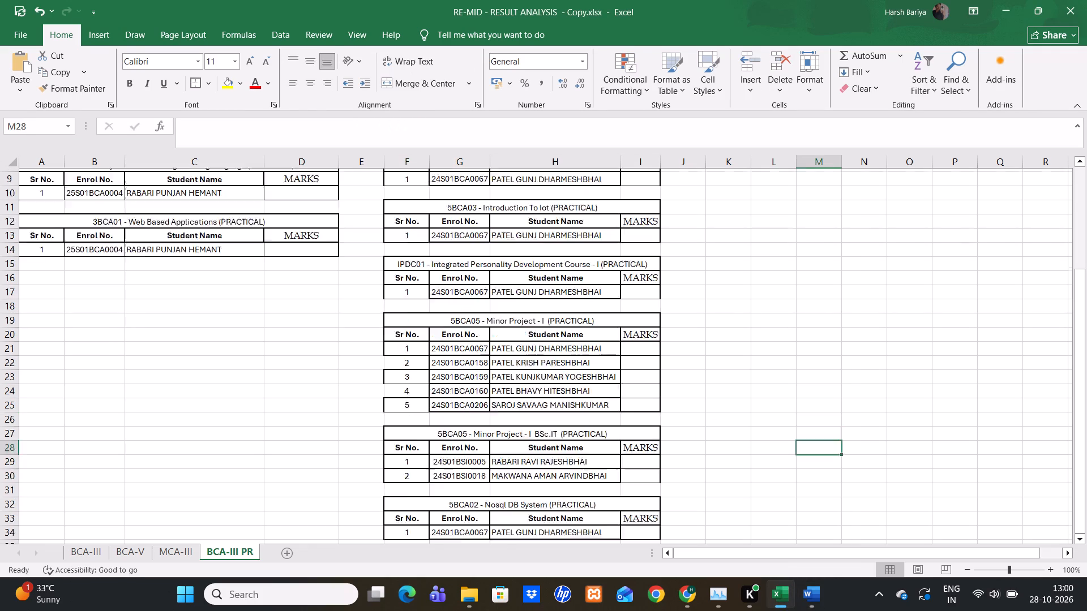
scroll(624, 351, "up", 2)
key("ctrl+s")
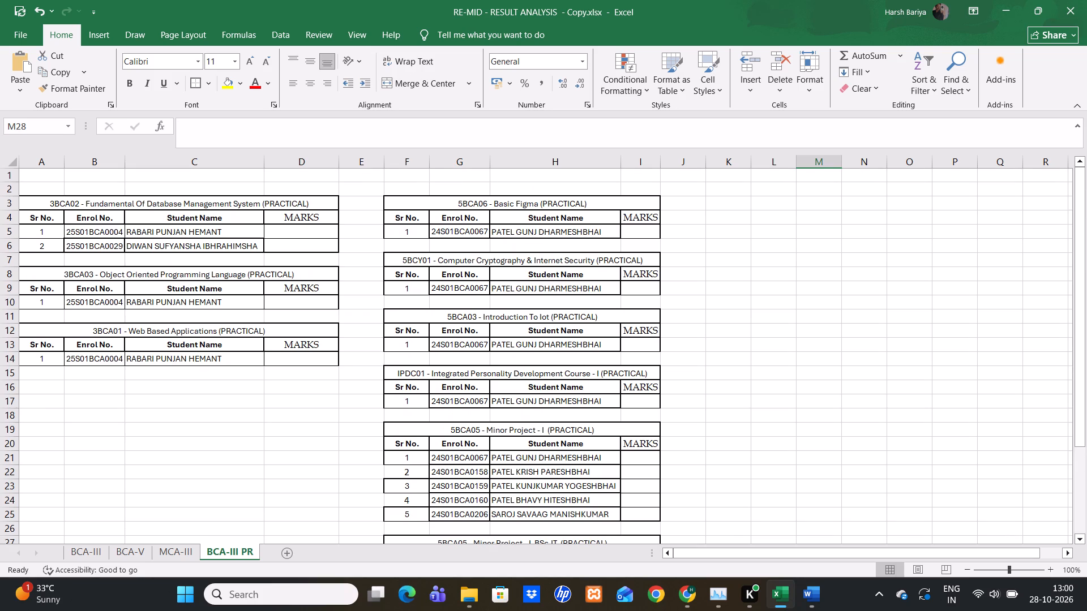
Rename the BCA-III PR sheet as PRACTICAL.
double_click(224, 550)
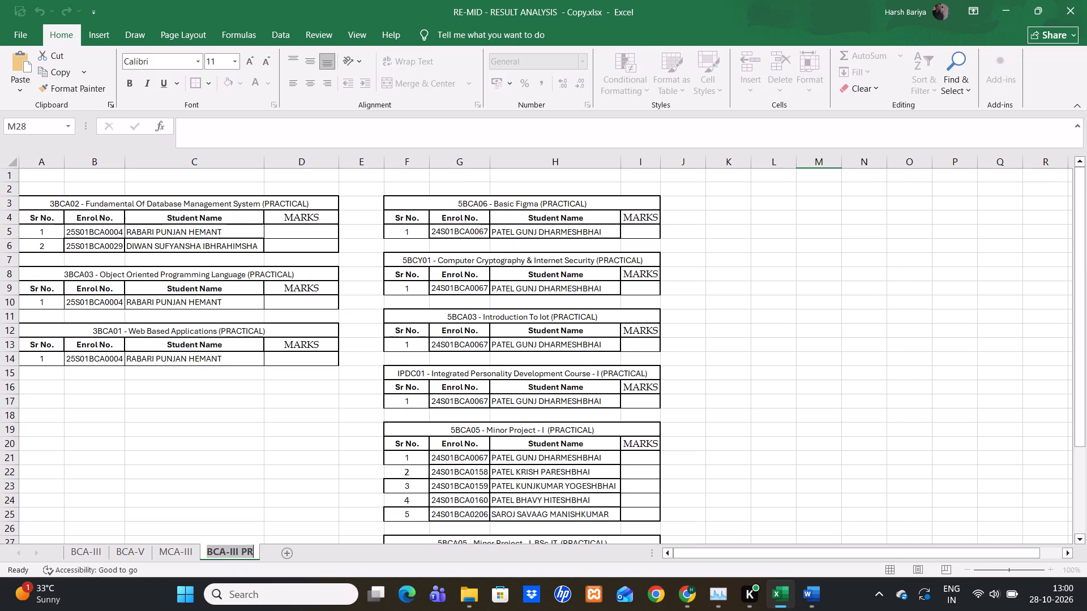
type("PRACTICAL")
left_click(767, 388)
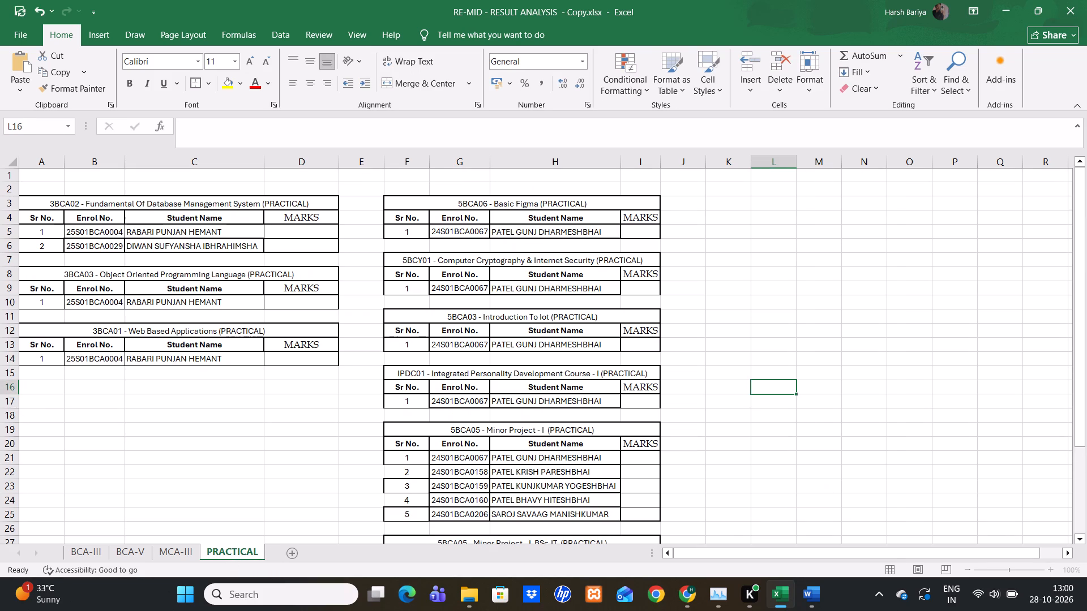
scroll(767, 388, "down", 5)
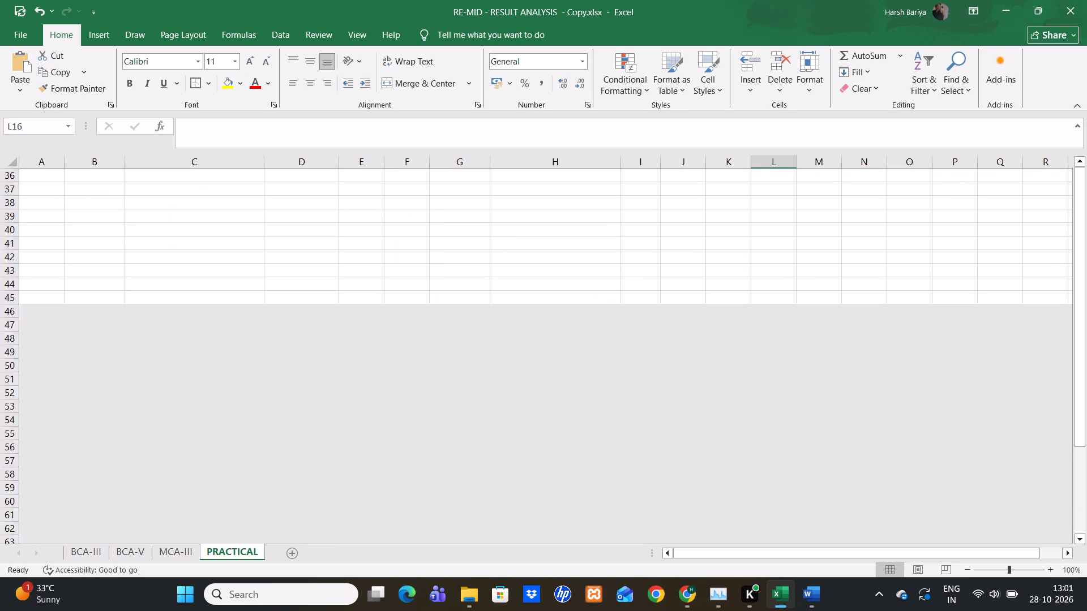
scroll(767, 388, "up", 4)
Close NOSQL PR MARKSHEET in Word and open the DM folder under REMID SOFT COPY, MCA-III, PRACTICAL in File Explorer.
key("alt+Tab")
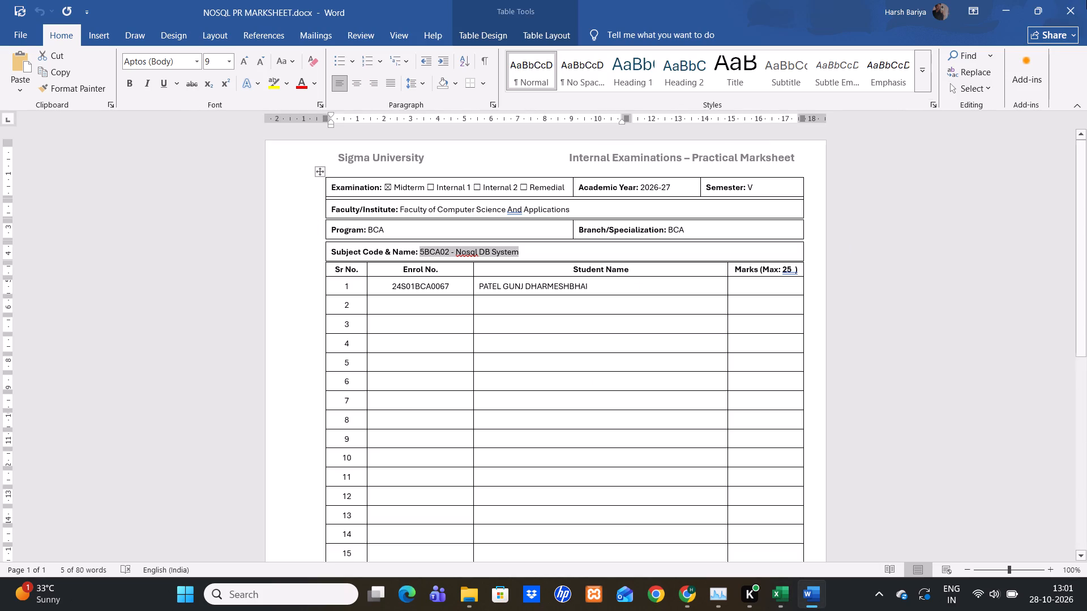
left_click(1086, 0)
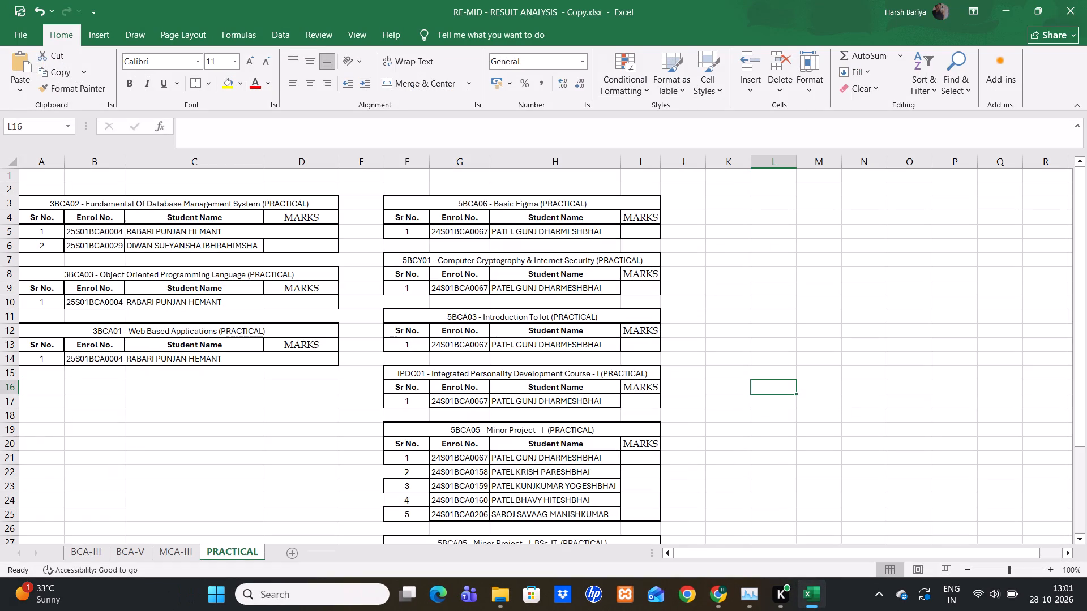
left_click(675, 270)
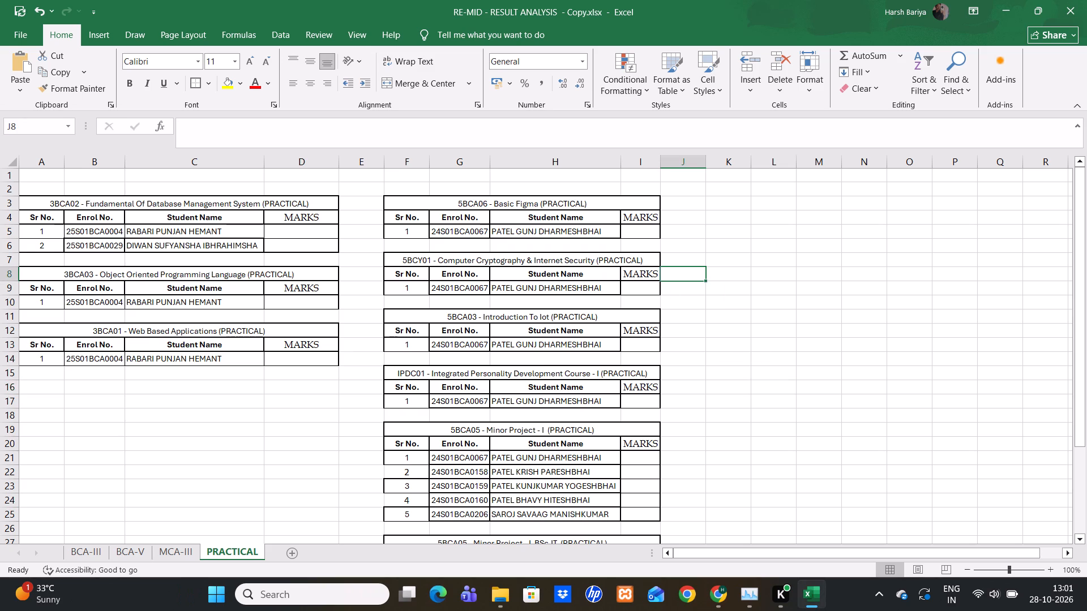
key("alt+Tab")
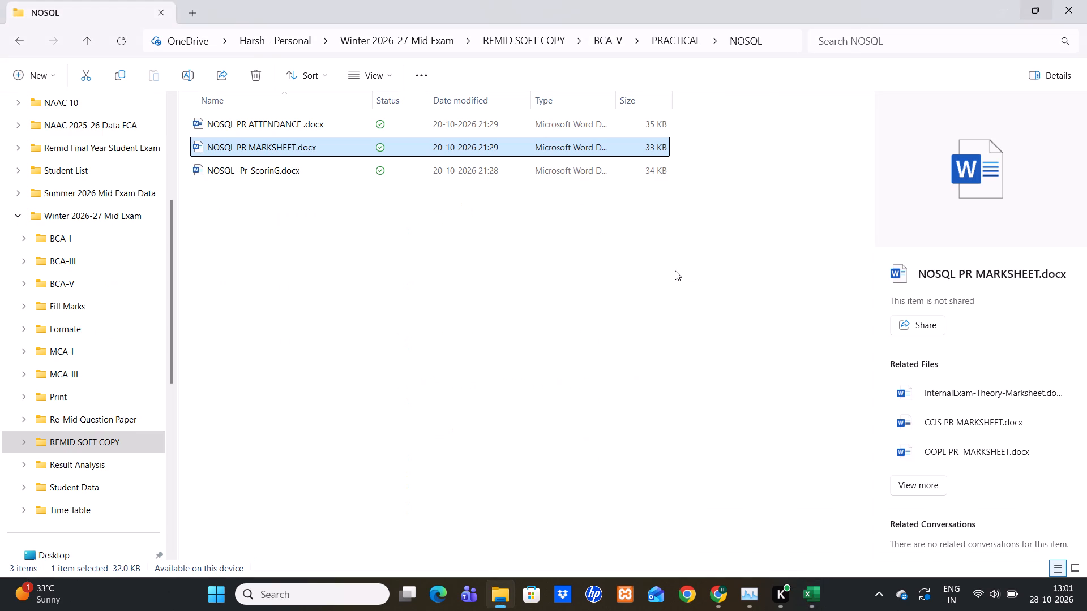
left_click(91, 44)
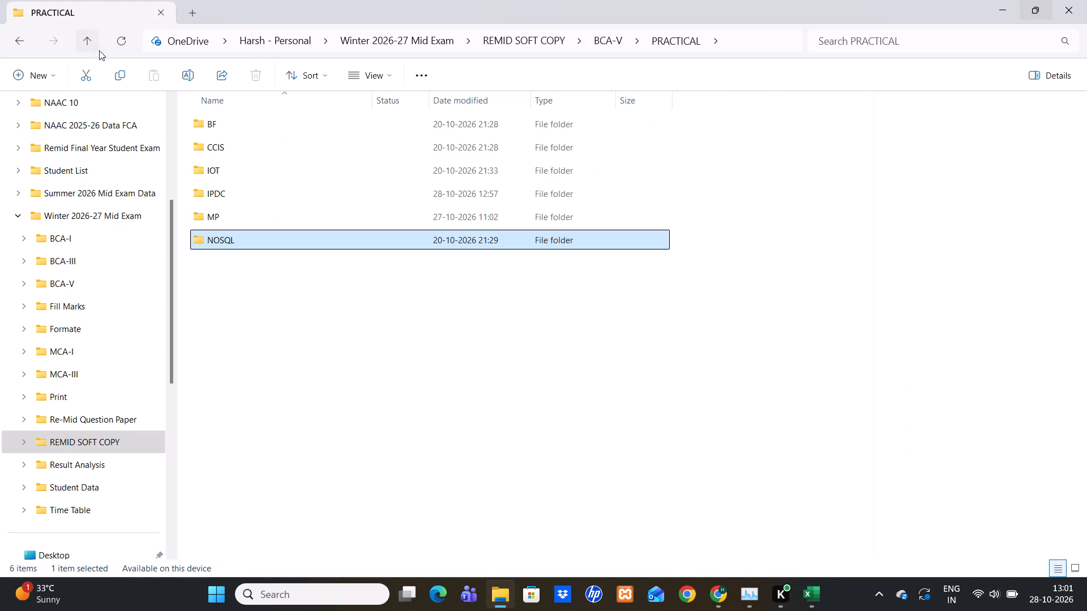
left_click(92, 36)
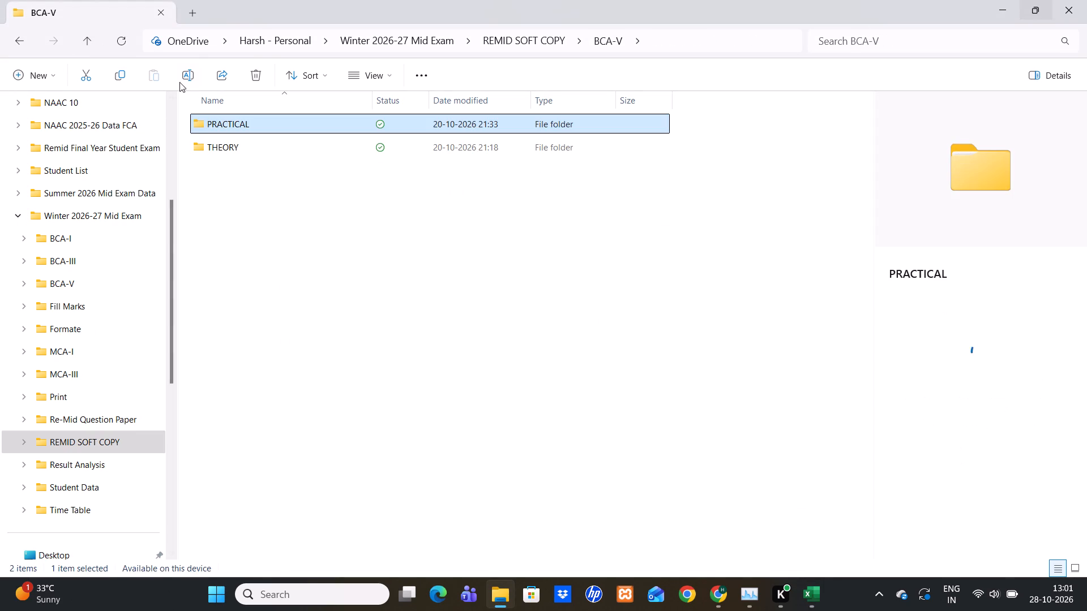
left_click(92, 35)
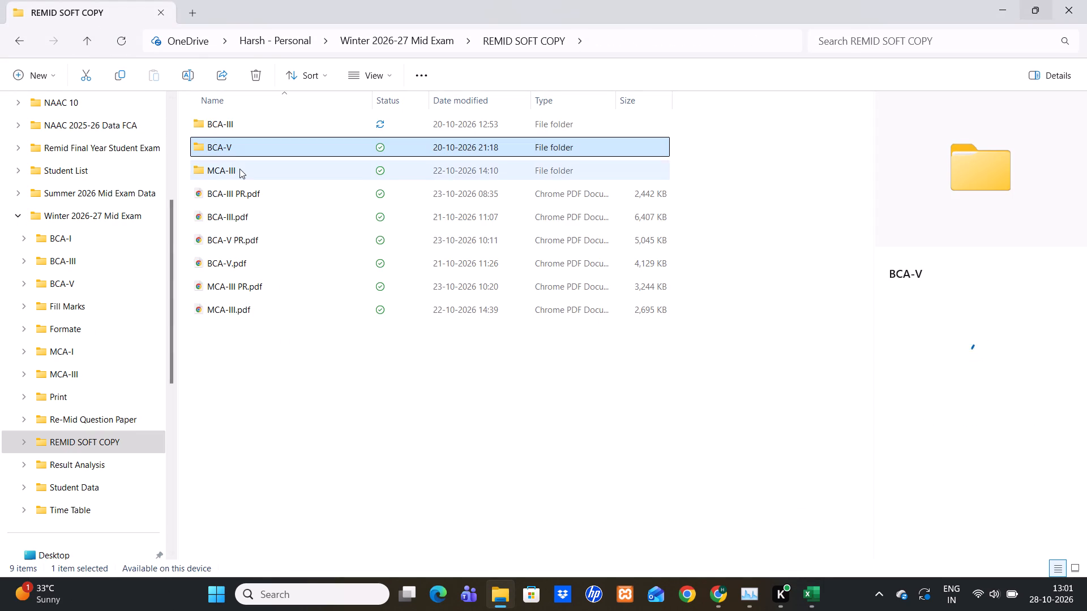
double_click(239, 169)
double_click(258, 123)
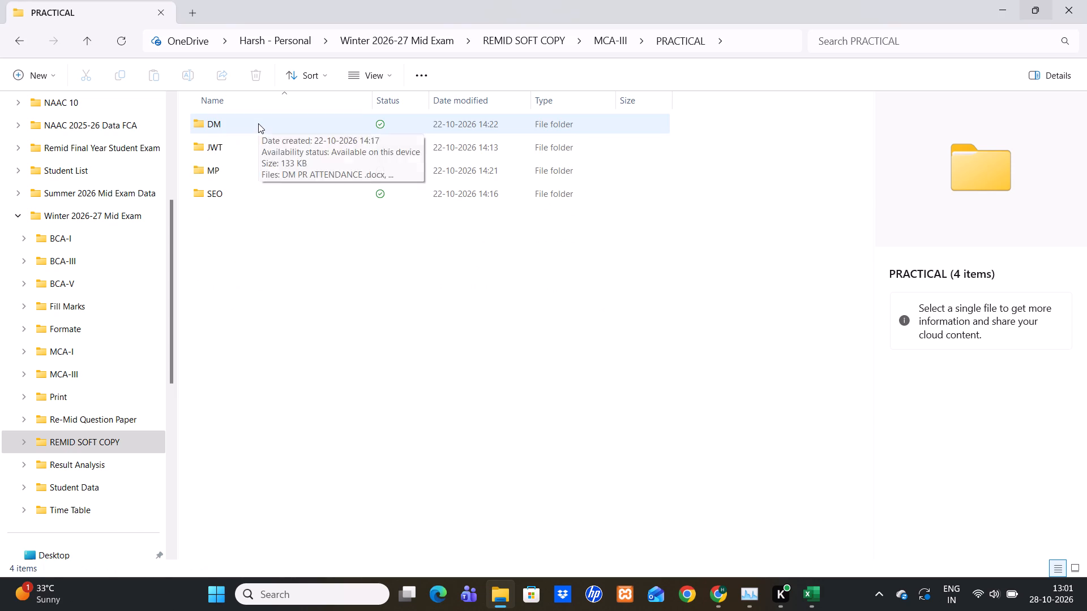
double_click(258, 123)
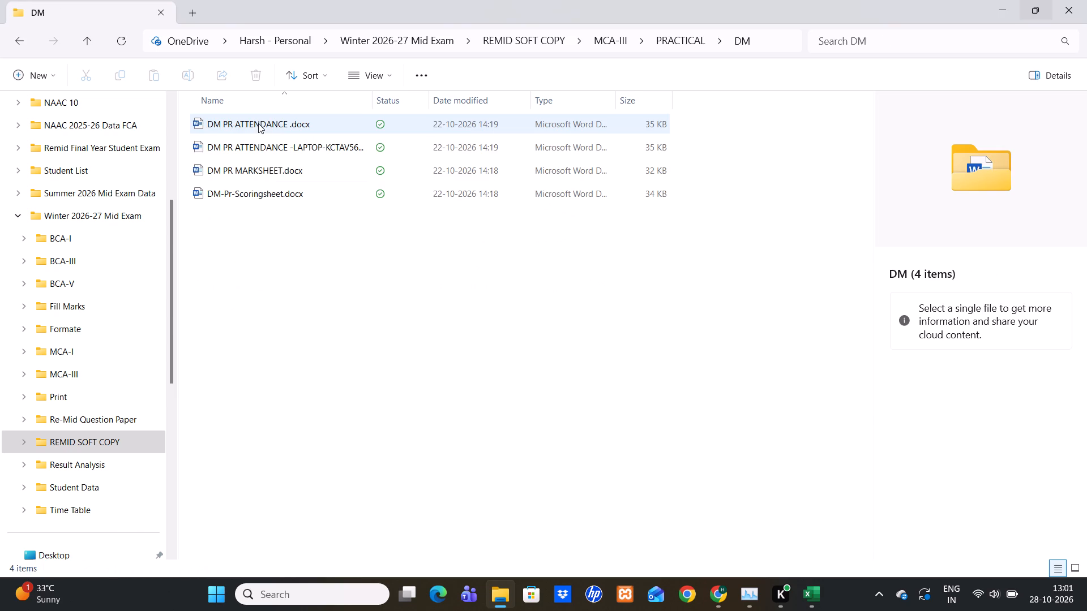
Delete the duplicate DM PR ATTENDANCE document with the LAPTOP suffix from the DM folder.
left_click(255, 148)
key("Delete")
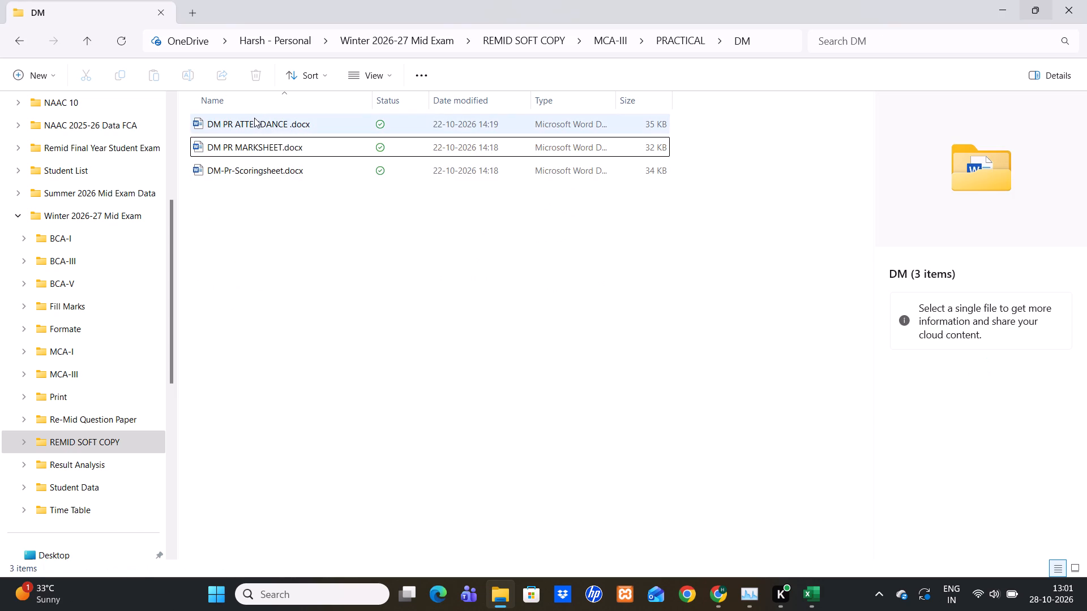
Open the DM PR ATTENDANCE document from the DM folder in Word.
double_click(253, 119)
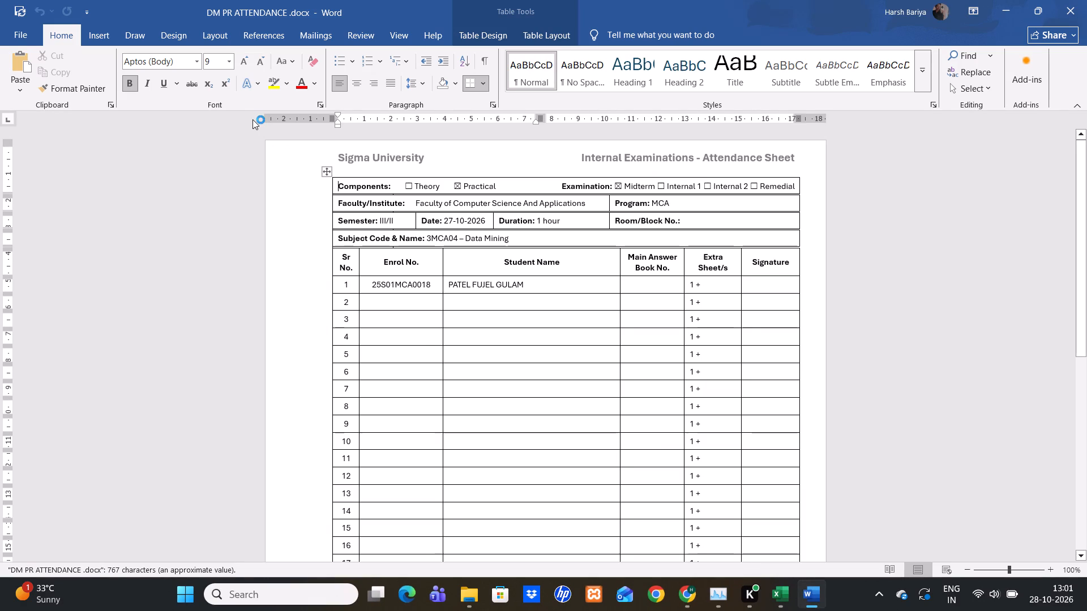
In Excel, duplicate the 3BCA03 - Object Oriented Programming Language table at K3 and auto-fit columns L and M.
key("alt+Tab")
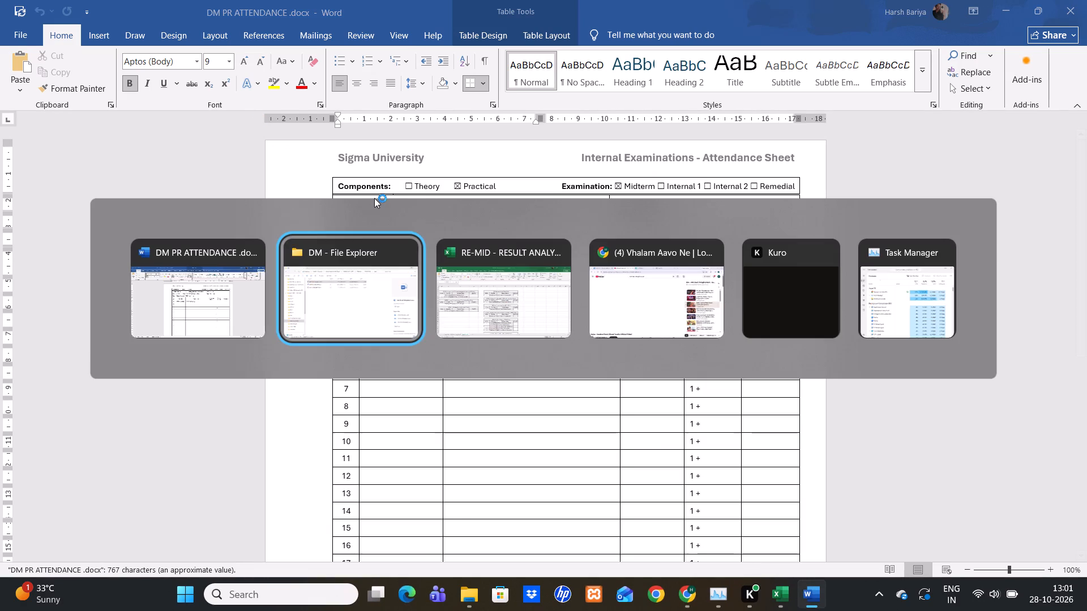
key("alt+Tab")
left_click_drag(259, 273, 260, 295)
key("ctrl+c")
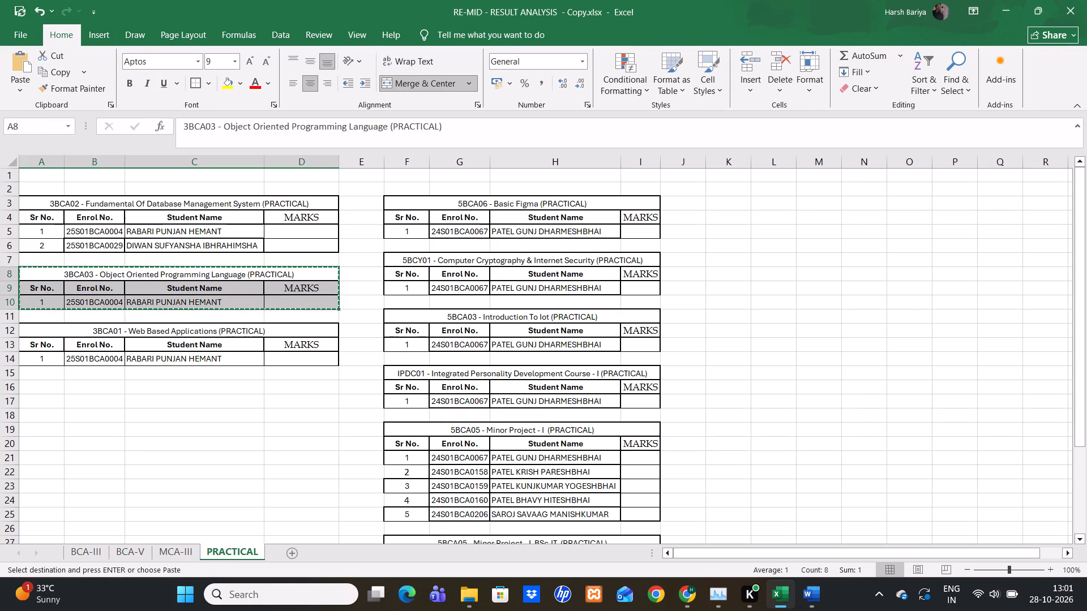
left_click(709, 206)
key("ctrl+v")
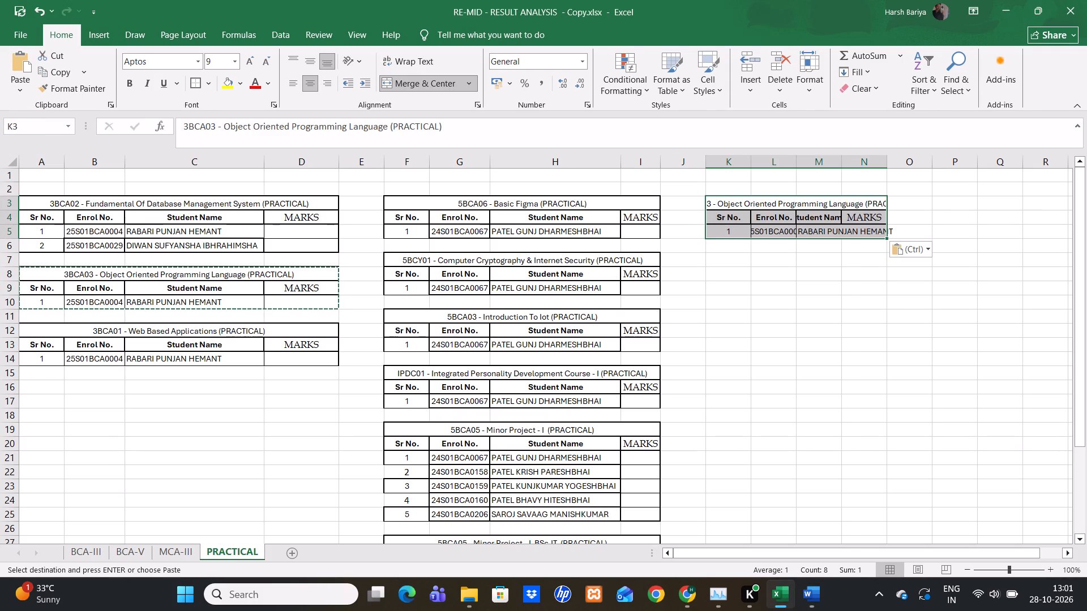
double_click(797, 164)
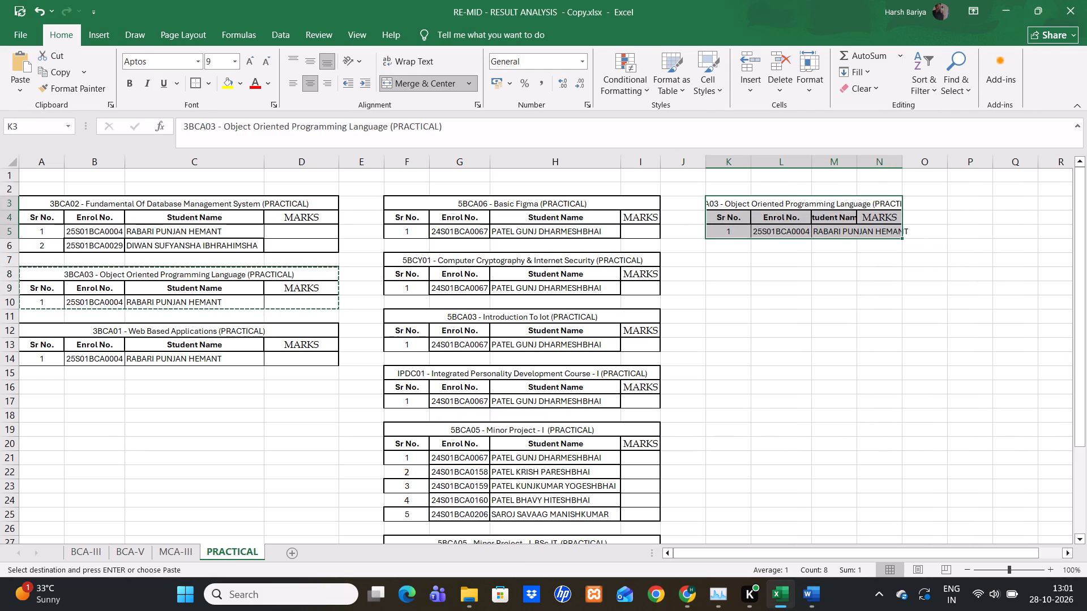
double_click(859, 161)
Copy 3MCA04 – Data Mining from the Word attendance sheet and replace the subject before (PRACTICAL) in Excel's K3 title.
key("alt+Tab")
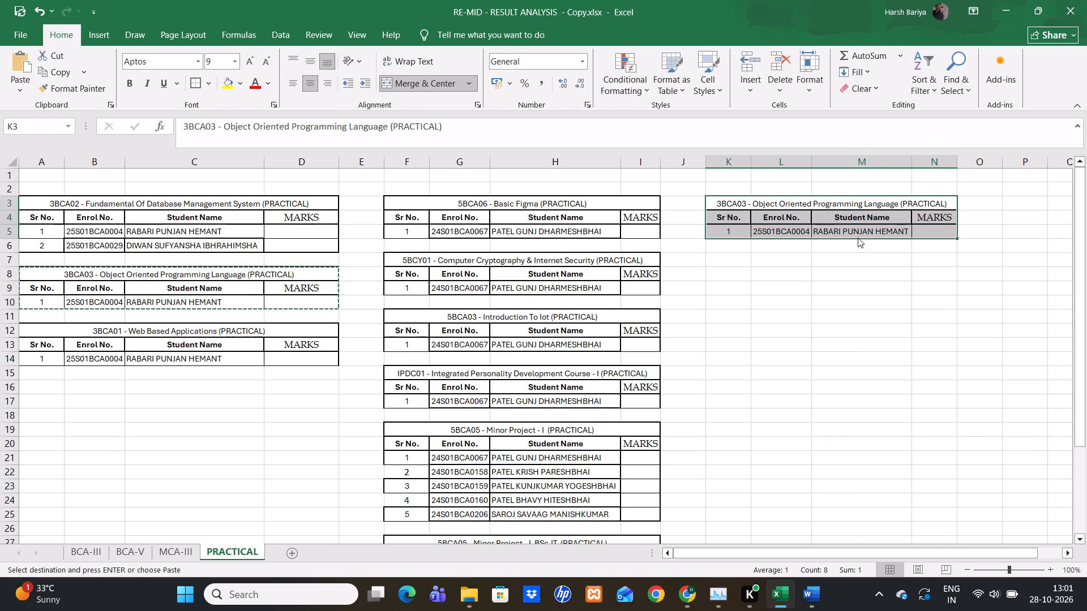
left_click_drag(515, 241, 460, 239)
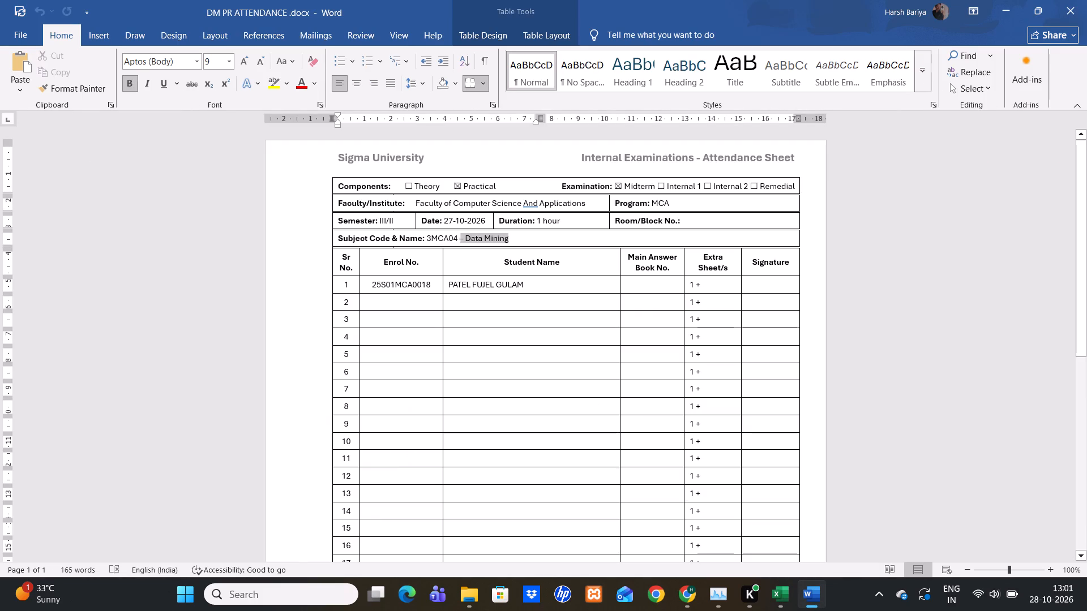
left_click_drag(460, 239, 444, 239)
key("ctrl+c")
key("alt+Tab")
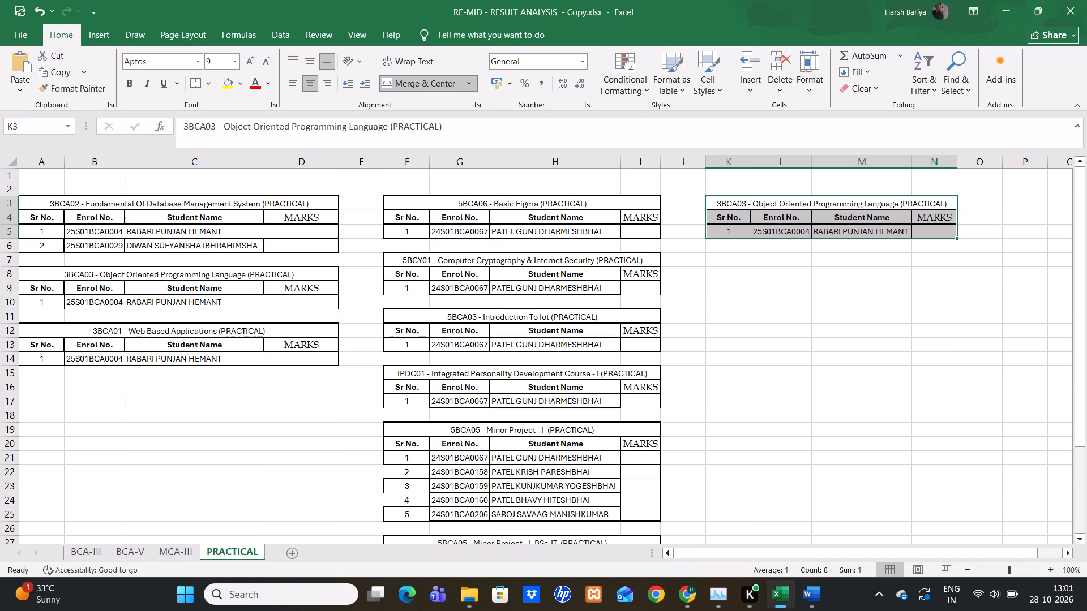
double_click(900, 203)
key("Left")
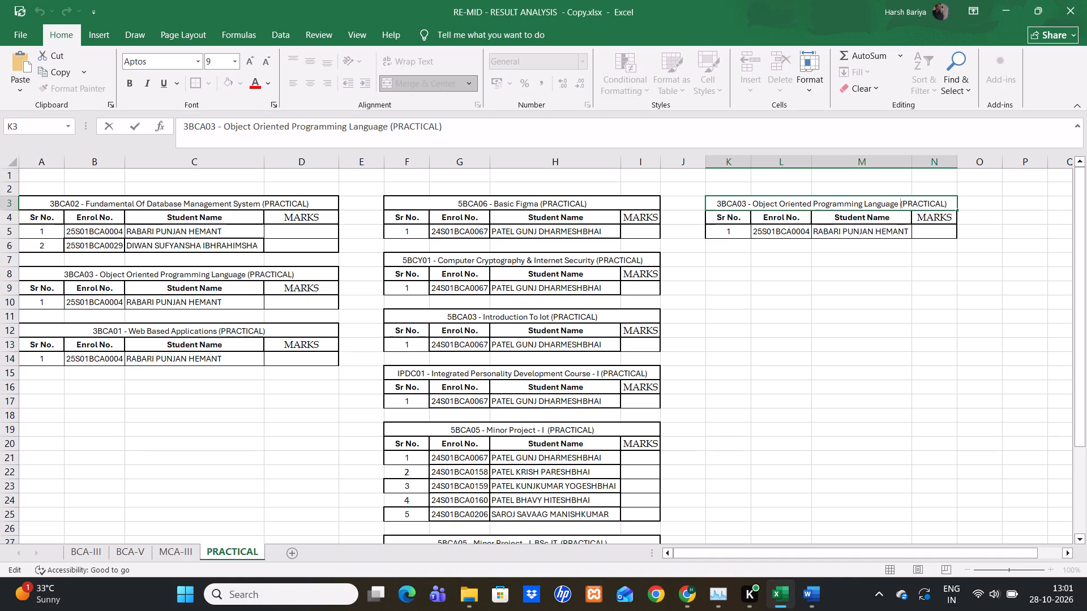
key("BackSpace")
key("BackSpace")
key("BackSpace")
key("BackSpace")
key("BackSpace")
key("BackSpace")
key("BackSpace")
key("BackSpace")
key("BackSpace")
key("BackSpace")
key("BackSpace")
key("BackSpace")
key("BackSpace")
key("BackSpace")
key("BackSpace")
key("BackSpace")
key("BackSpace")
key("BackSpace")
key("BackSpace")
key("BackSpace")
key("BackSpace")
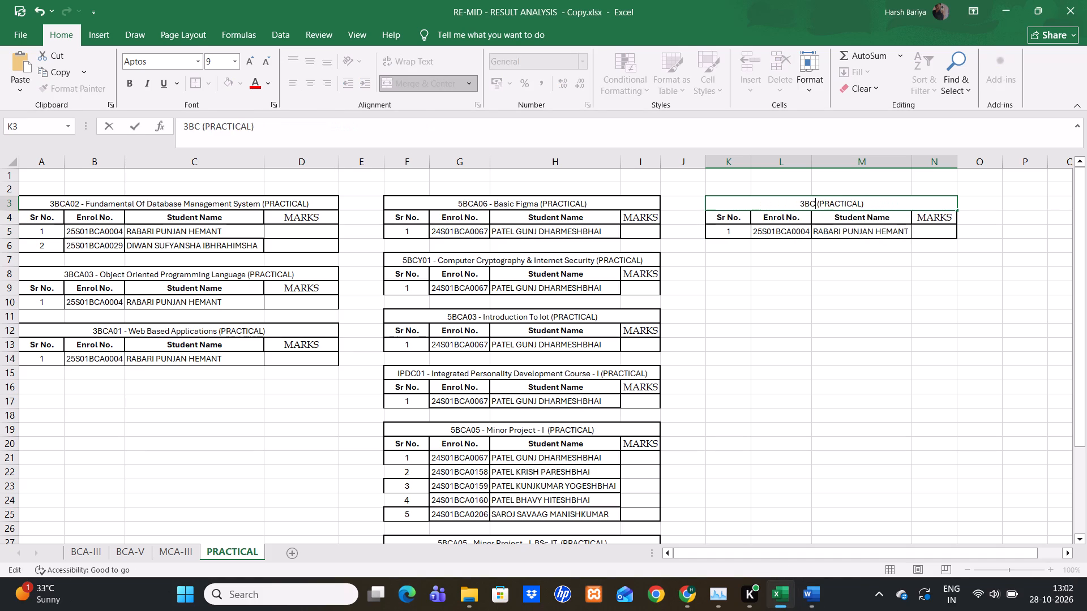
key("BackSpace")
key("BackSpace")
key("BackSpace")
key("ctrl+v")
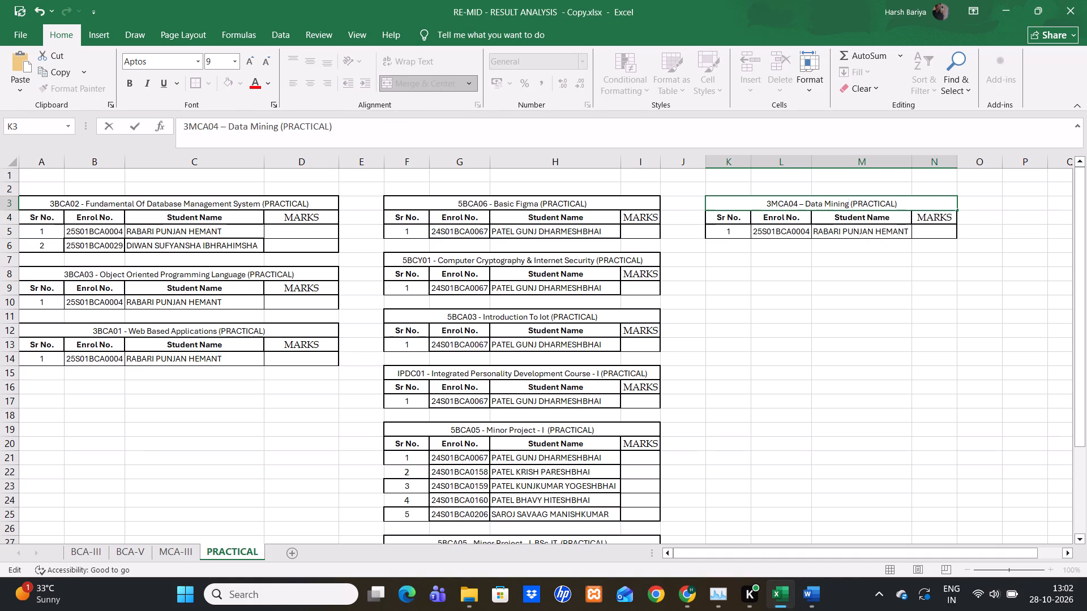
Copy the student's enrolment number and name from Word into L5:M5 in Excel, turn off text wrapping, and auto-fit column L.
key("alt+Tab")
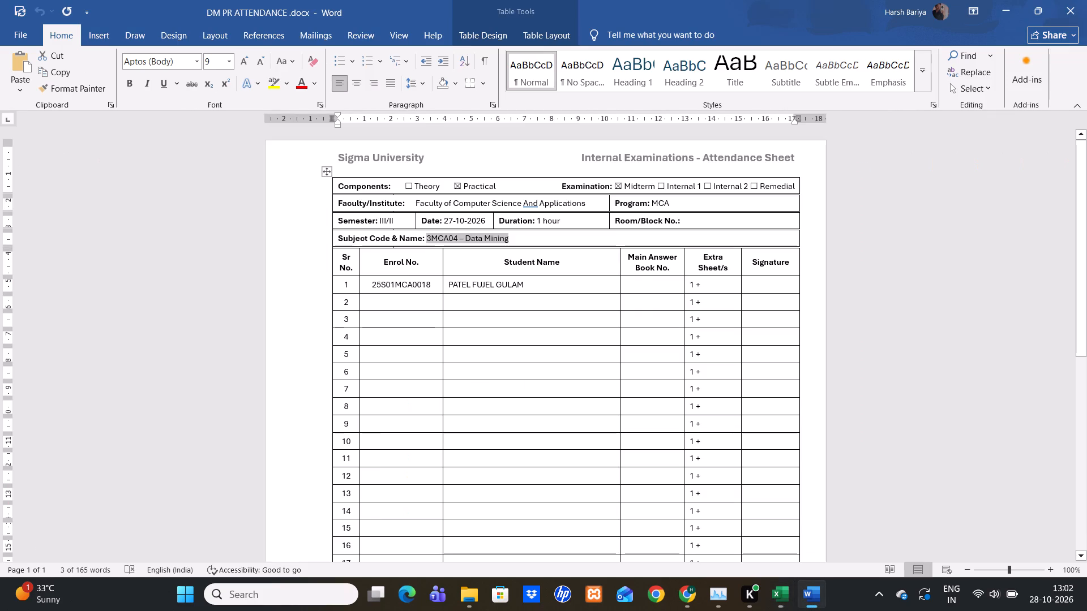
left_click_drag(534, 286, 434, 279)
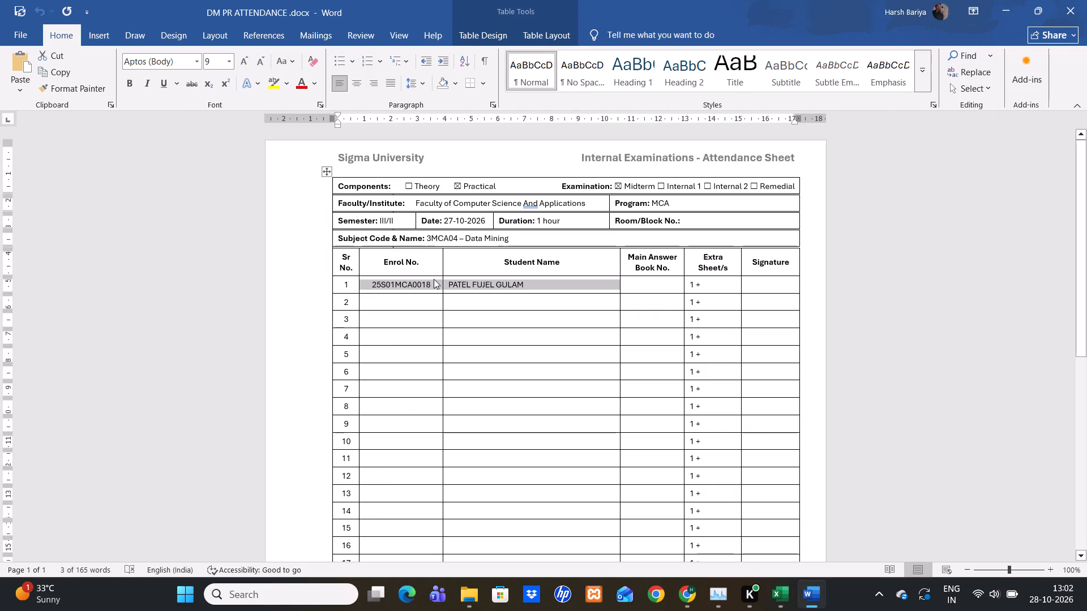
key("ctrl+c")
key("alt+Tab")
left_click_drag(794, 229, 815, 230)
key("ctrl+v")
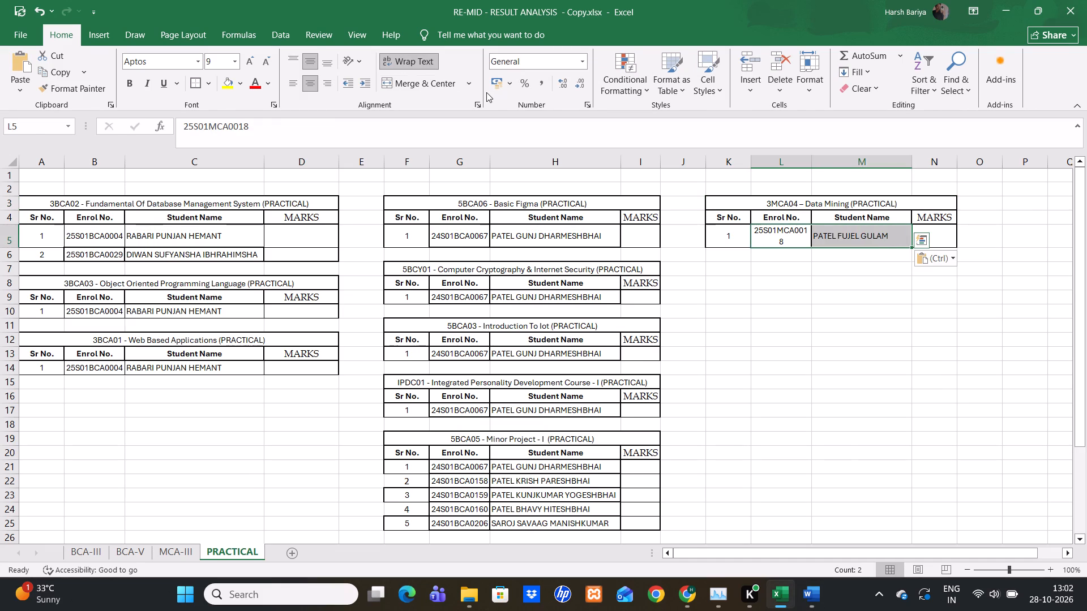
left_click(427, 62)
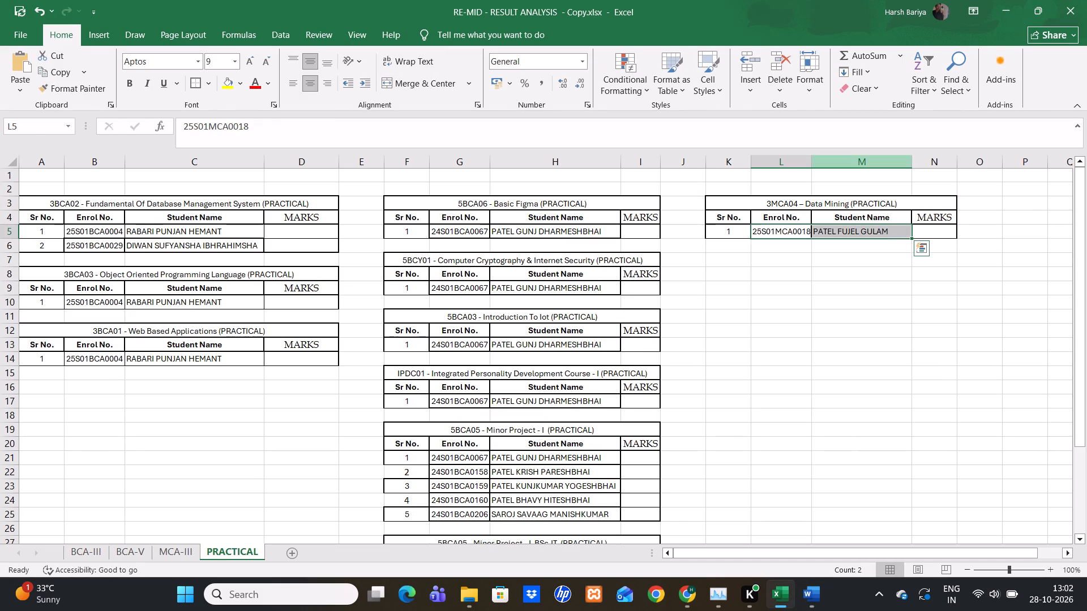
double_click(817, 164)
left_click(846, 353)
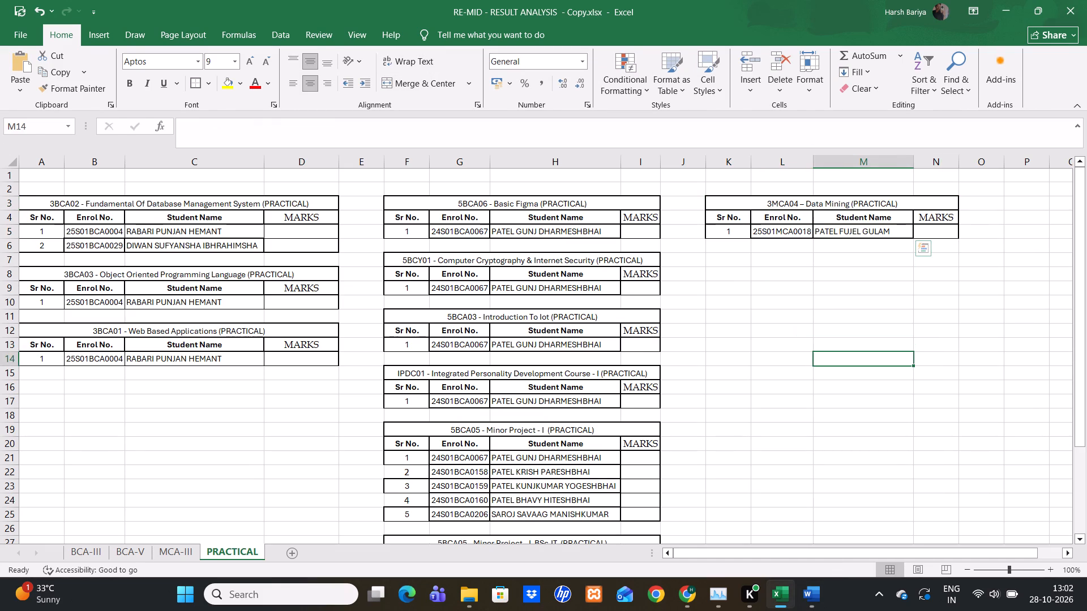
Close DM PR ATTENDANCE in Word and open JWT PR ATTENDANCE from the JWT folder under MCA-III, PRACTICAL in File Explorer.
key("alt+Tab")
left_click(1086, 0)
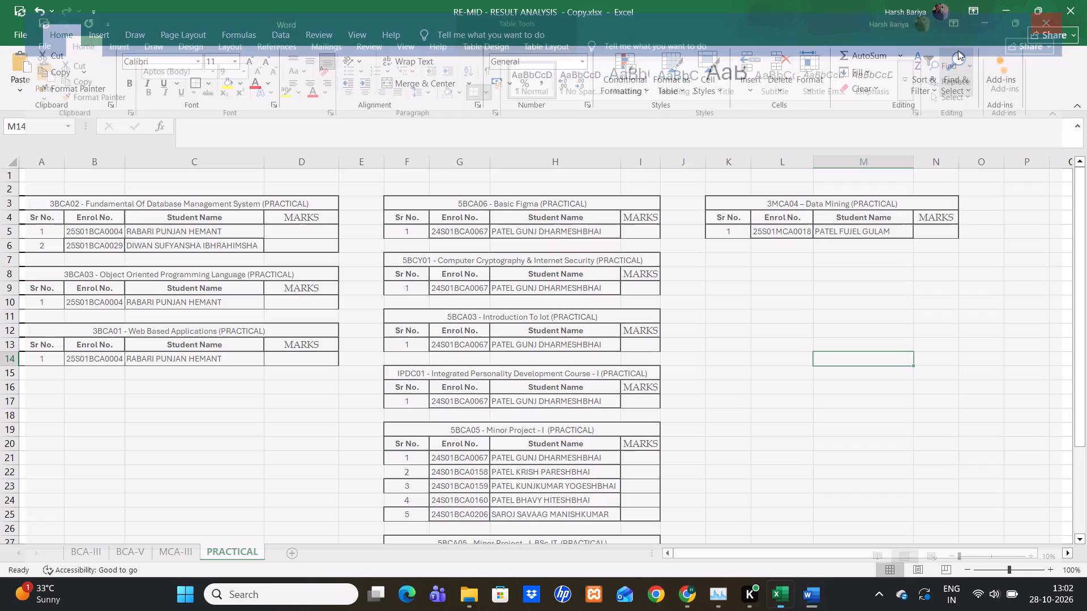
key("alt+Tab")
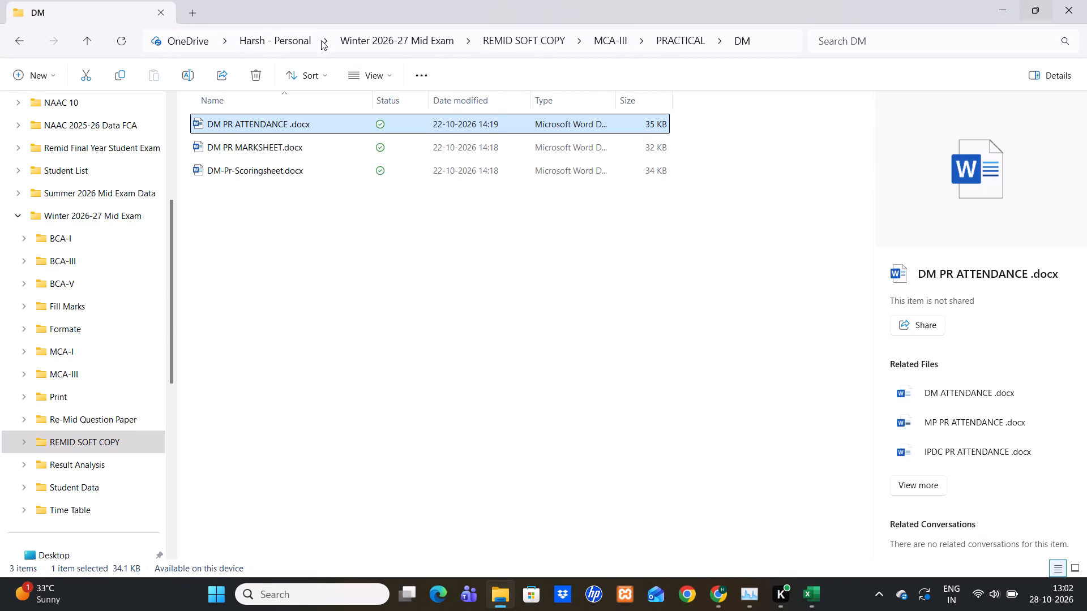
left_click(97, 43)
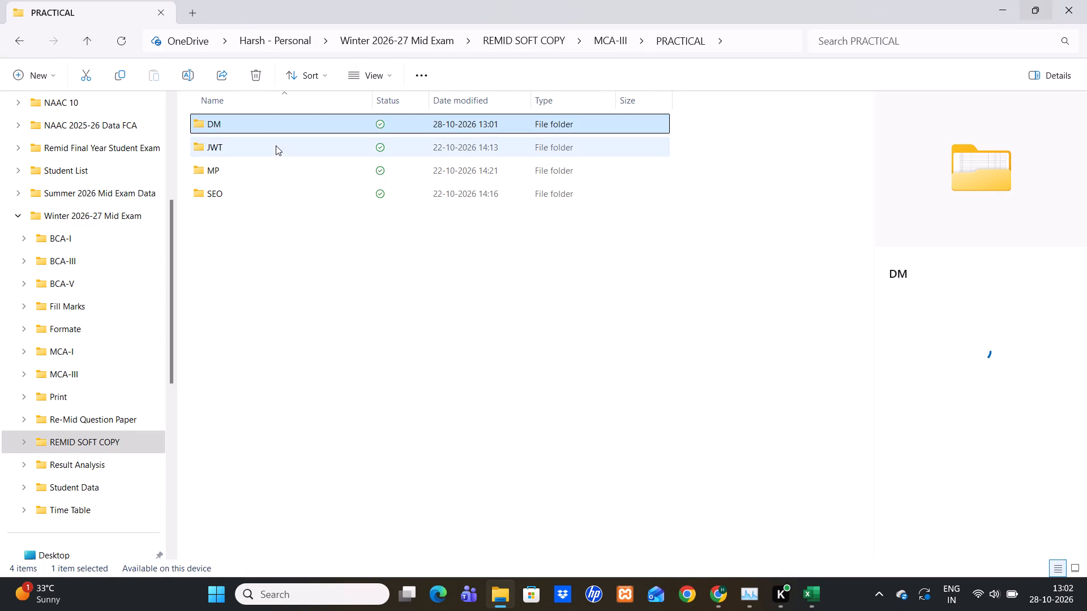
double_click(276, 145)
double_click(268, 130)
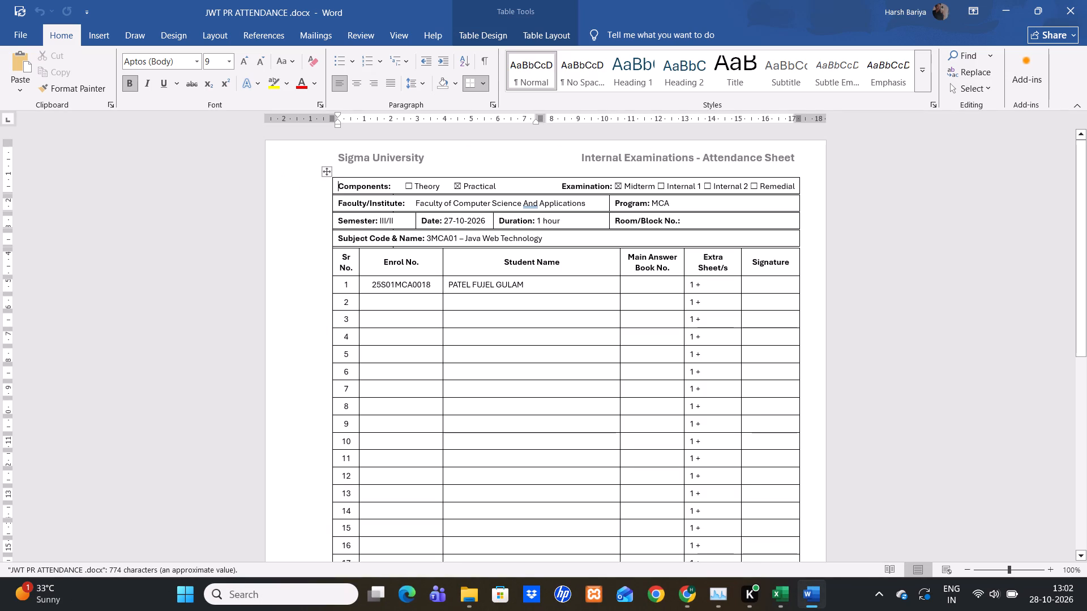
In Excel, duplicate the 3MCA04 – Data Mining table at K7, below the original.
key("alt+Tab")
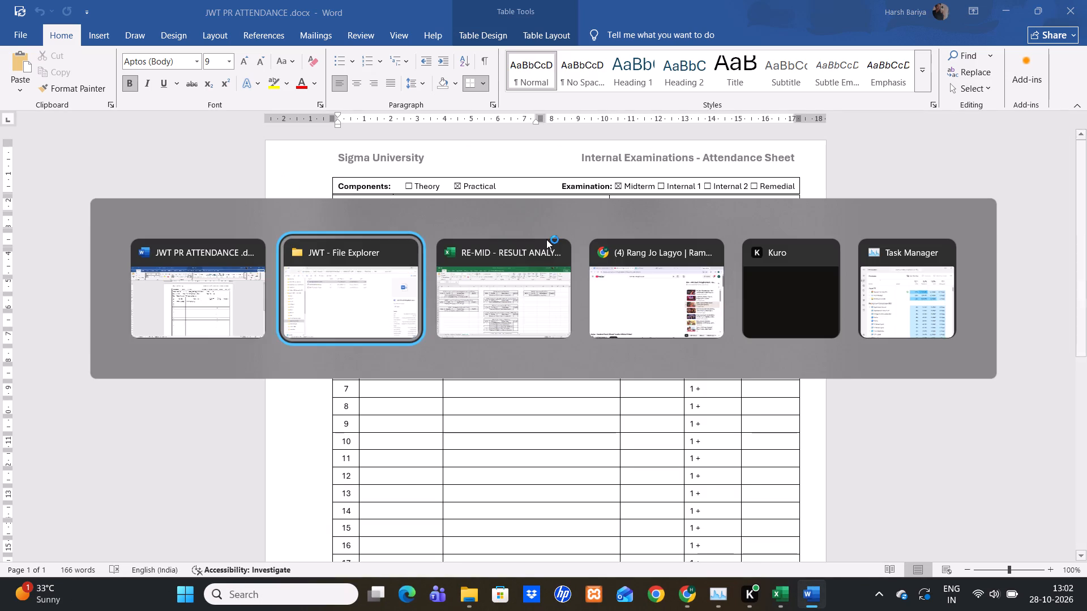
key("alt+Tab")
left_click_drag(730, 210, 735, 225)
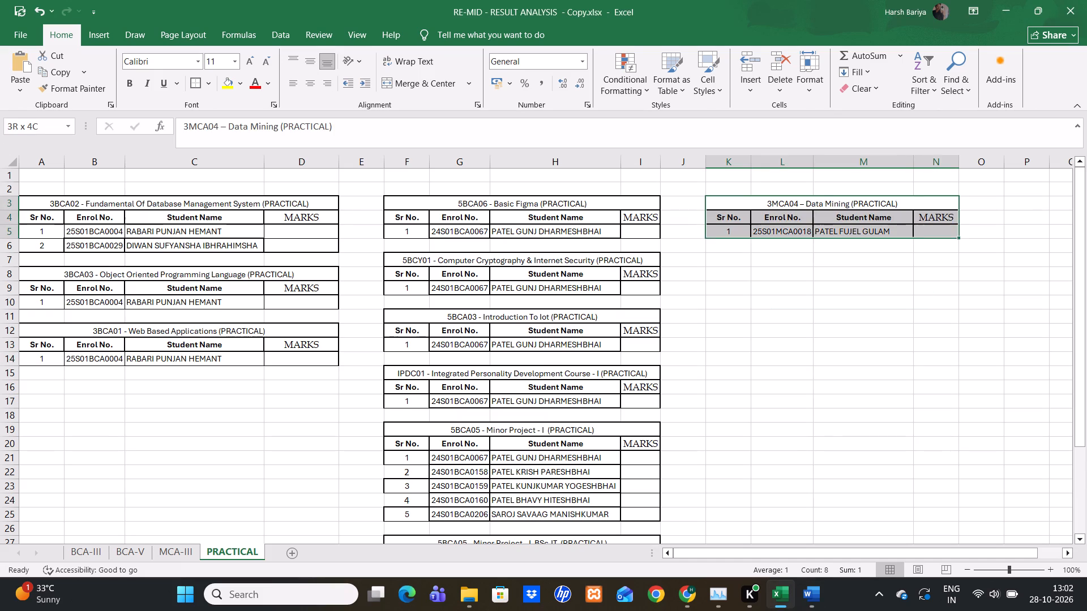
left_click_drag(735, 225, 735, 227)
key("ctrl+c")
left_click(721, 258)
key("ctrl+v")
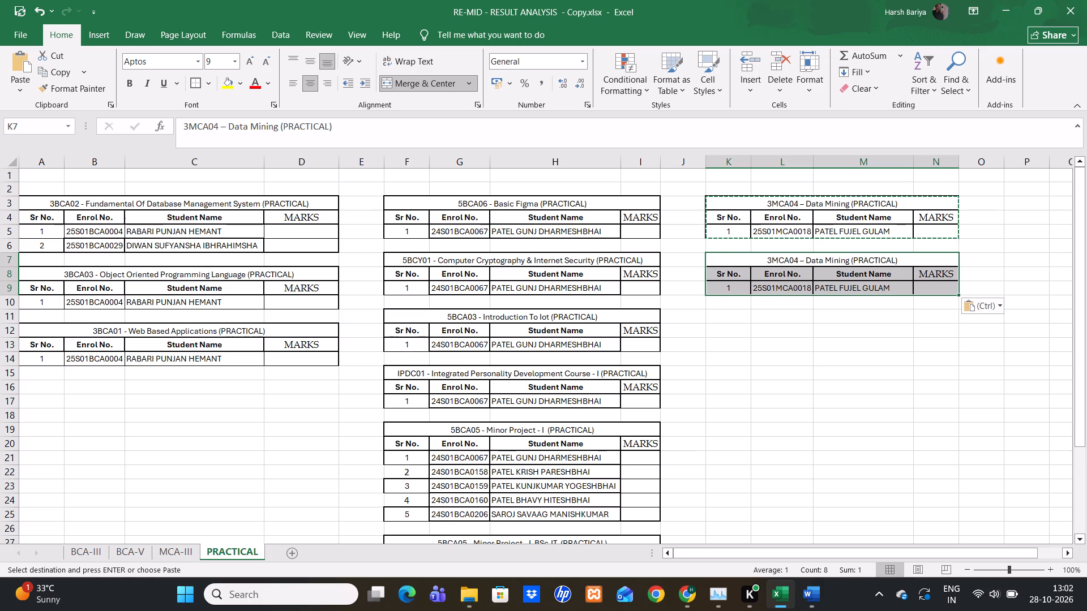
left_click(666, 356)
Copy 3MCA01 – Java Web Technology from the Word attendance sheet and replace the subject before (PRACTICAL) in Excel's K7 title.
key("alt+Tab")
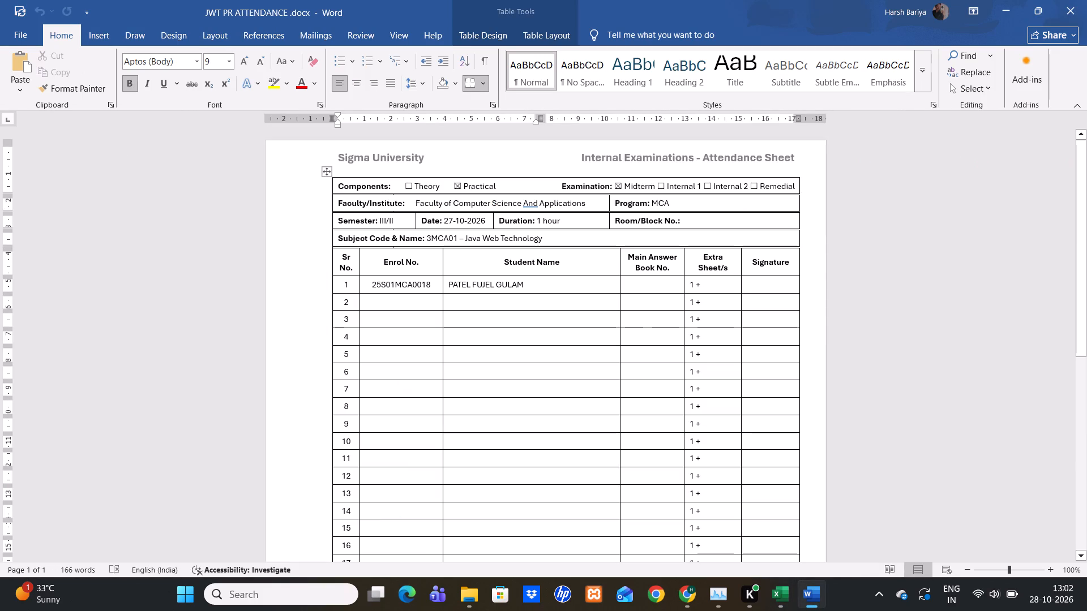
left_click_drag(543, 240, 450, 237)
key("ctrl+c")
key("alt+Tab")
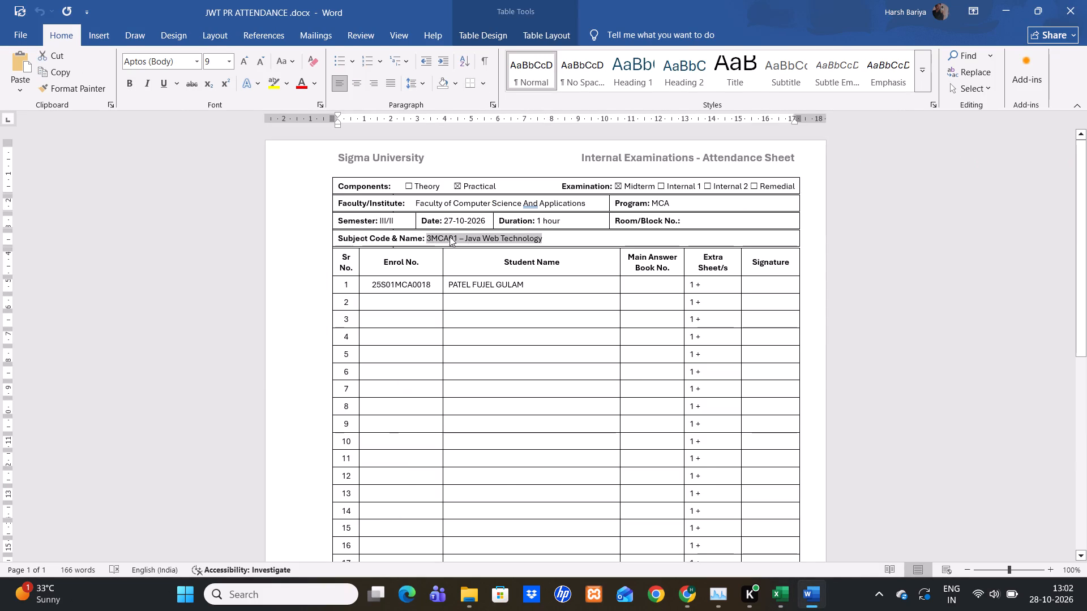
double_click(848, 259)
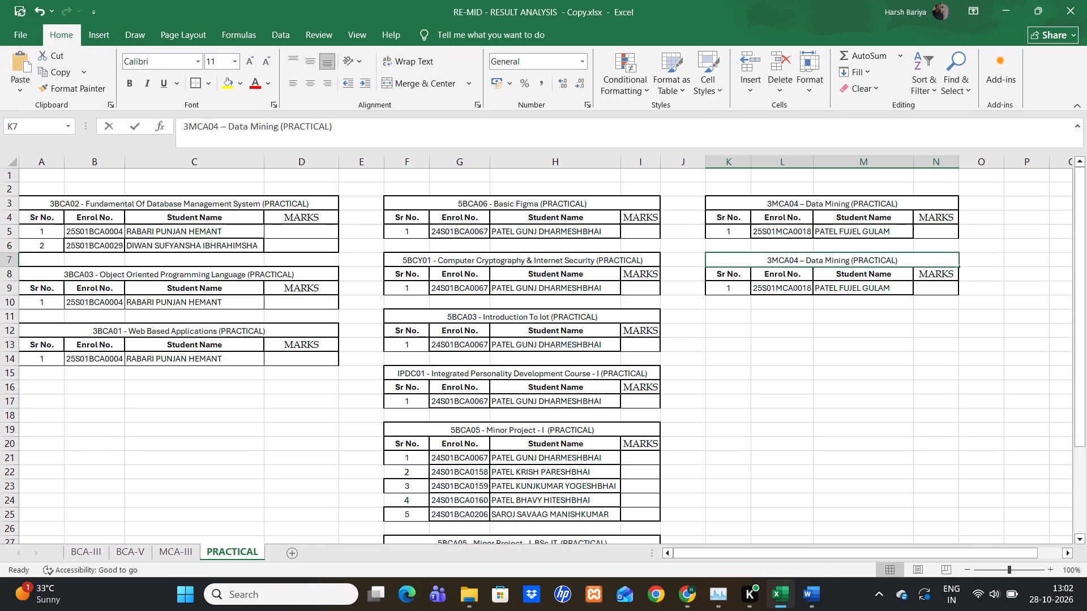
key("BackSpace")
key("BackSpace")
key("BackSpace")
key("BackSpace")
key("BackSpace")
key("BackSpace")
key("BackSpace")
key("BackSpace")
key("BackSpace")
key("BackSpace")
key("BackSpace")
key("BackSpace")
key("BackSpace")
key("BackSpace")
key("BackSpace")
key("BackSpace")
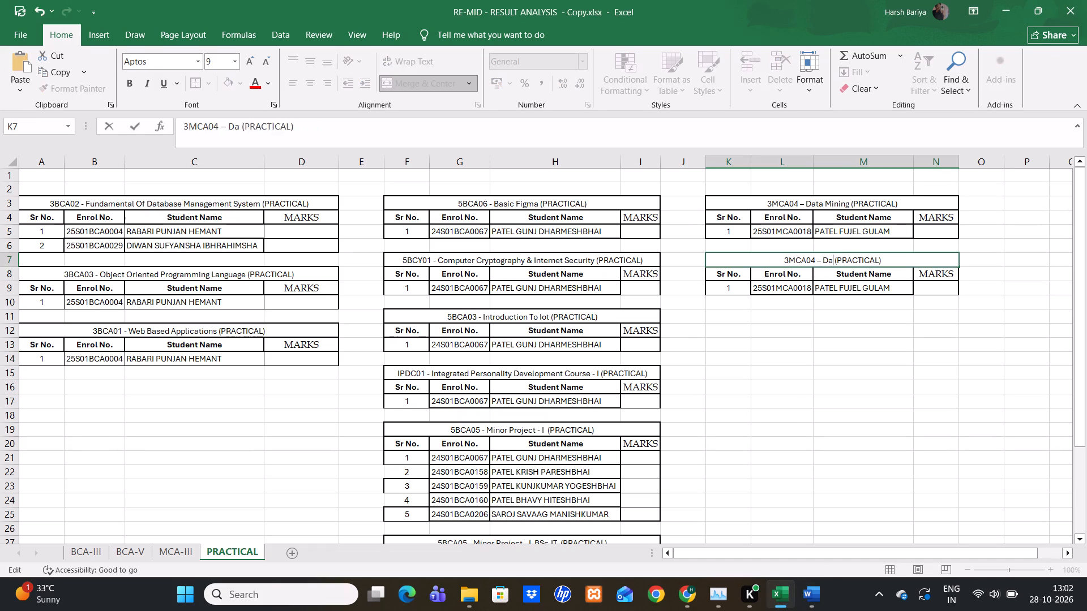
key("BackSpace")
key("BackSpace")
key("BackSpace")
key("BackSpace")
key("ctrl+v")
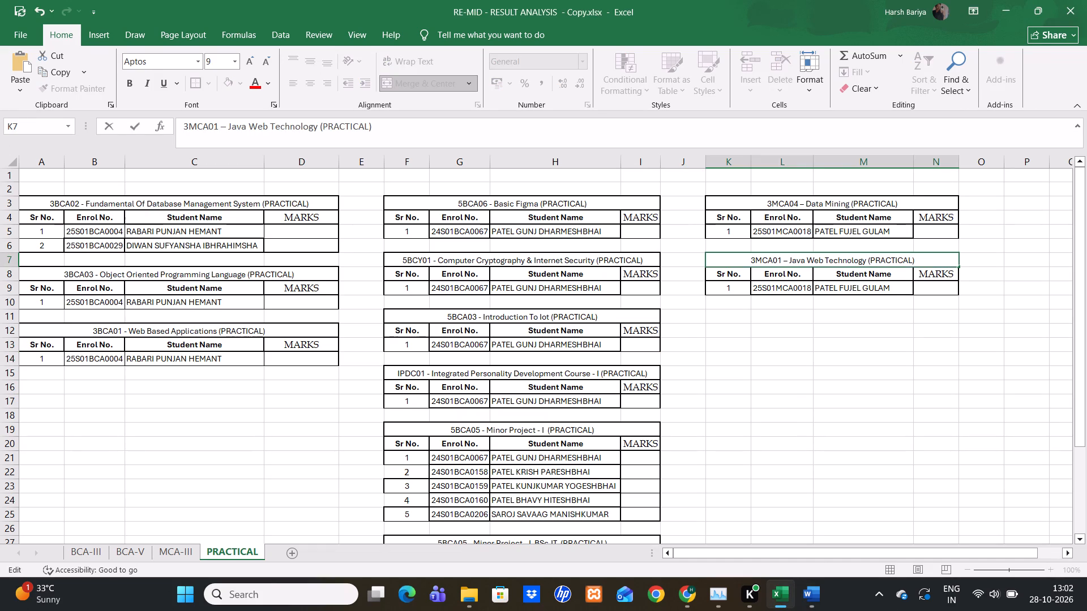
left_click(804, 353)
Close JWT PR ATTENDANCE in Word and open MP PR ATTENDANCE from the MP folder under MCA-III, PRACTICAL in File Explorer.
key("alt+Tab")
left_click(1086, 0)
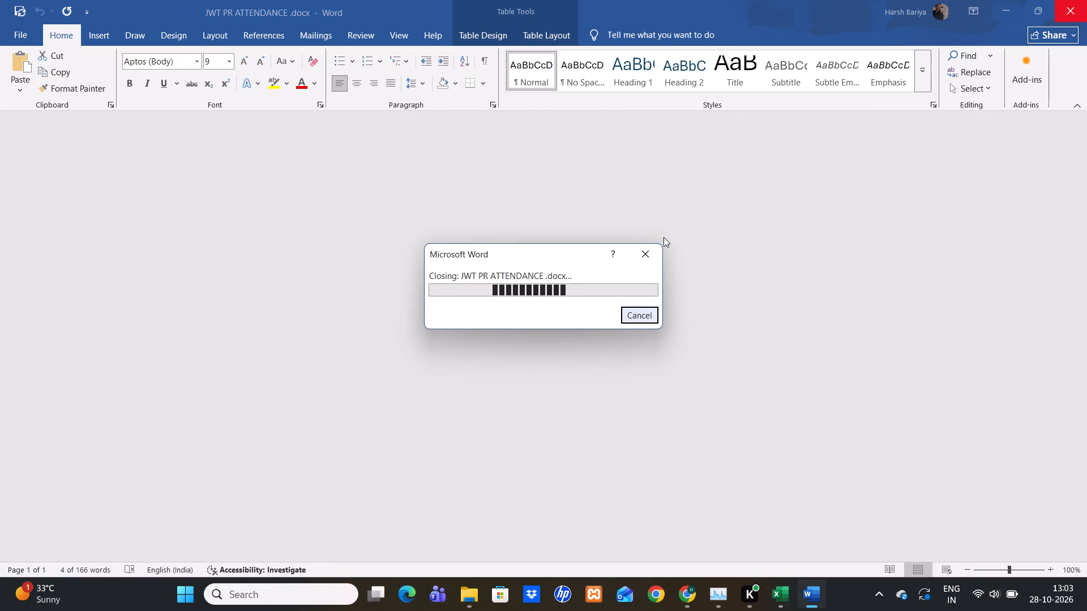
key("alt+Tab")
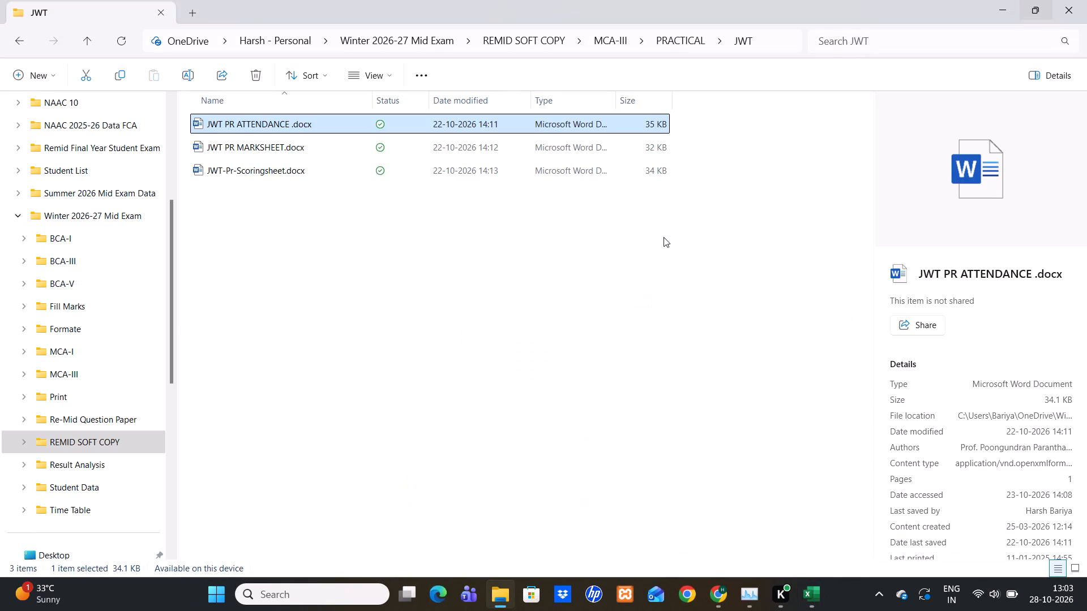
left_click(80, 41)
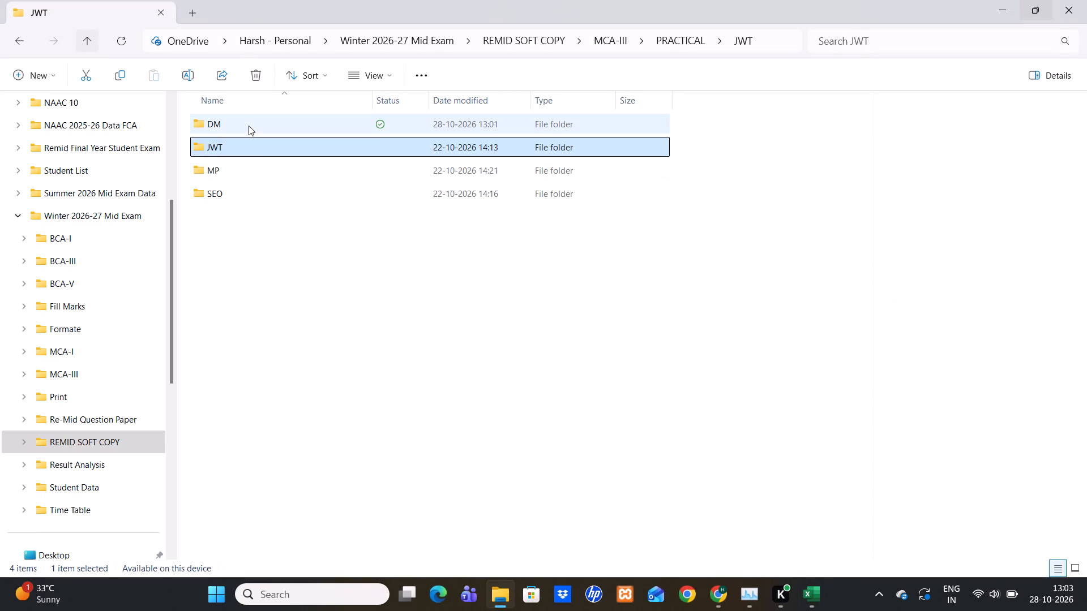
double_click(264, 178)
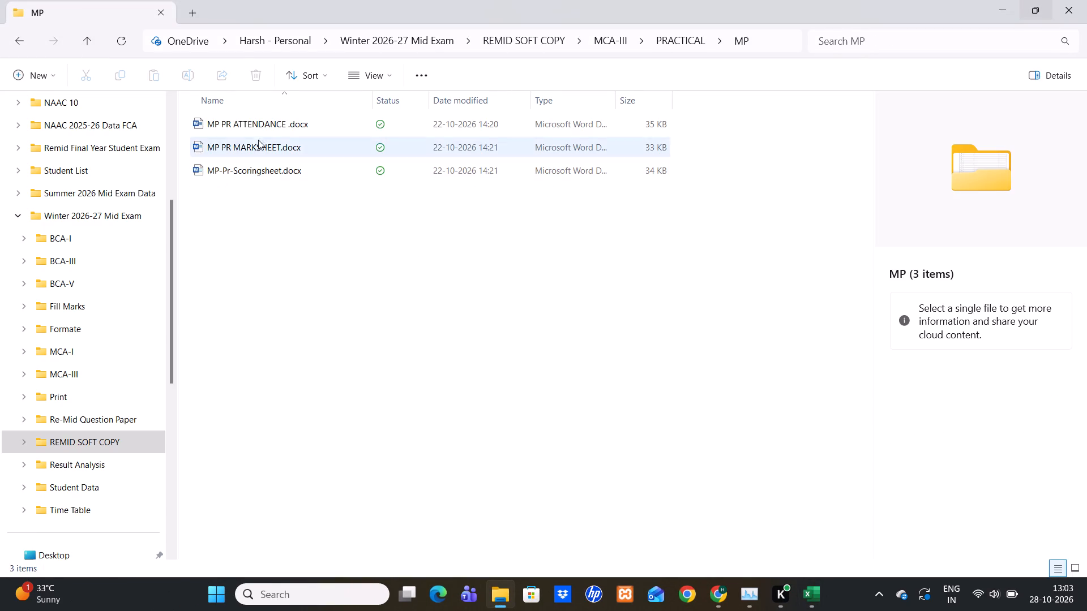
double_click(255, 123)
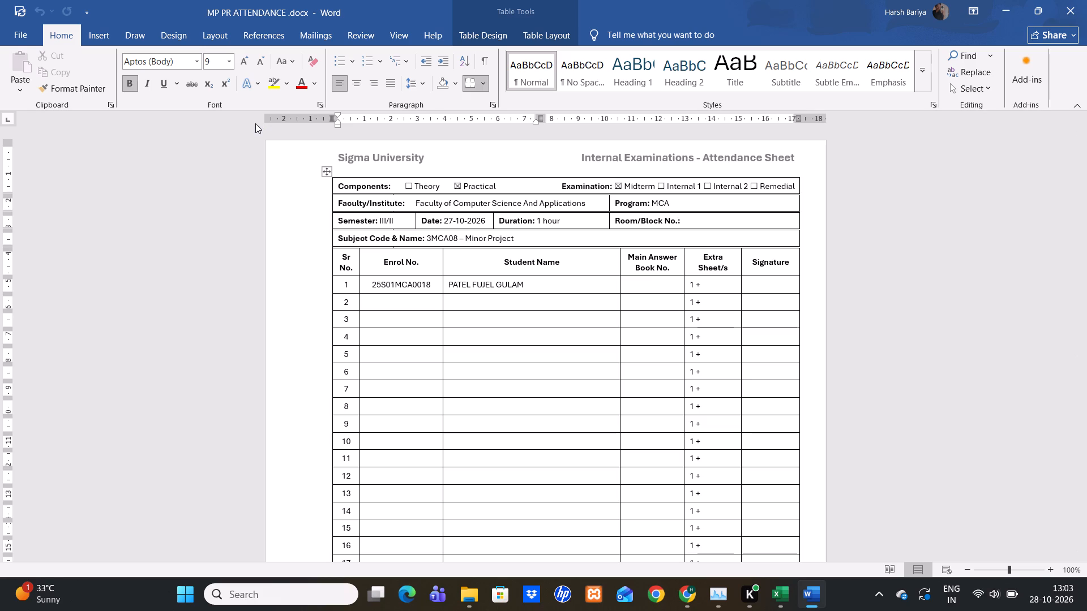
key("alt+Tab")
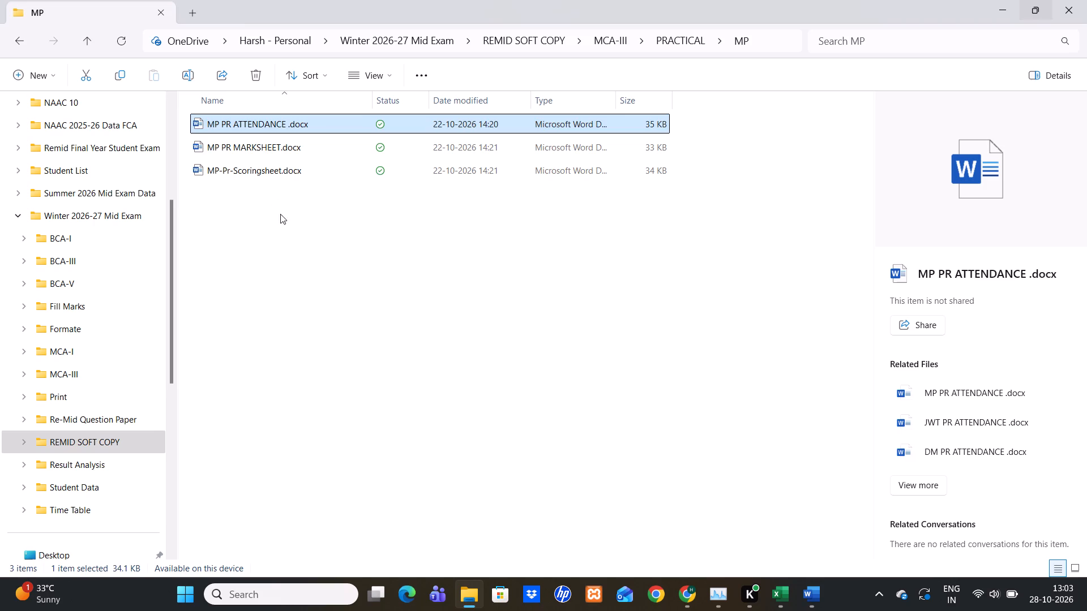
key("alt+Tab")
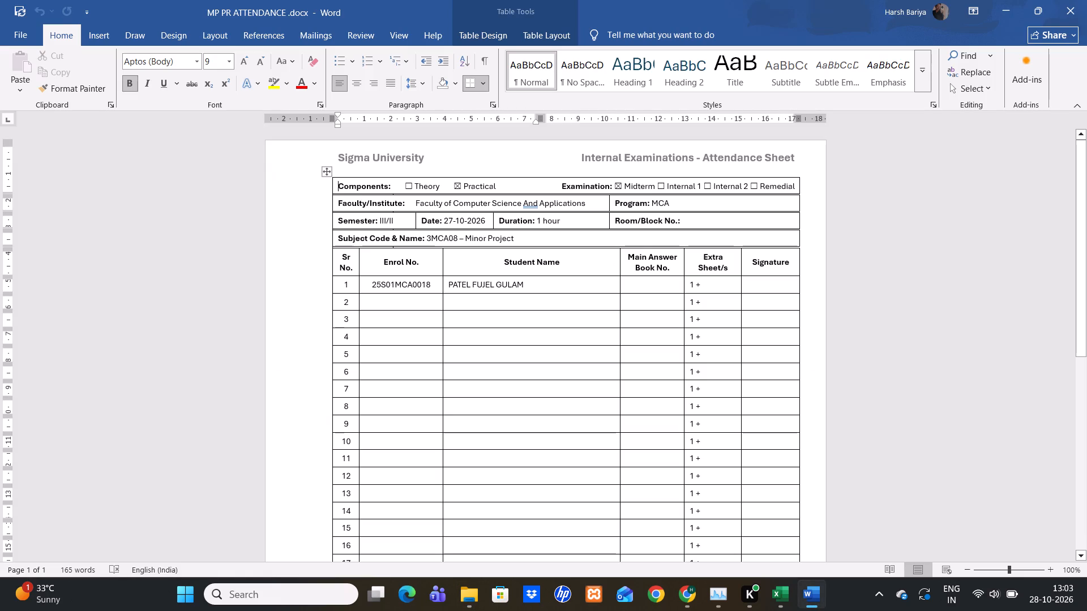
In Excel, duplicate the 3MCA01 – Java Web Technology table at K11, below the original.
key("alt+Tab")
key("alt+Tab")
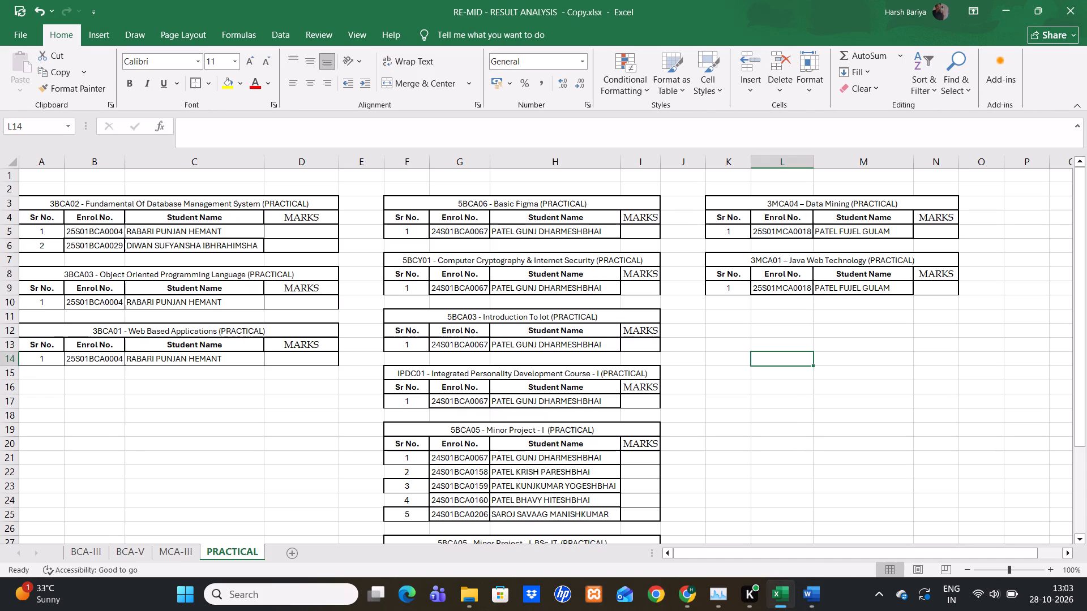
left_click_drag(748, 259, 759, 284)
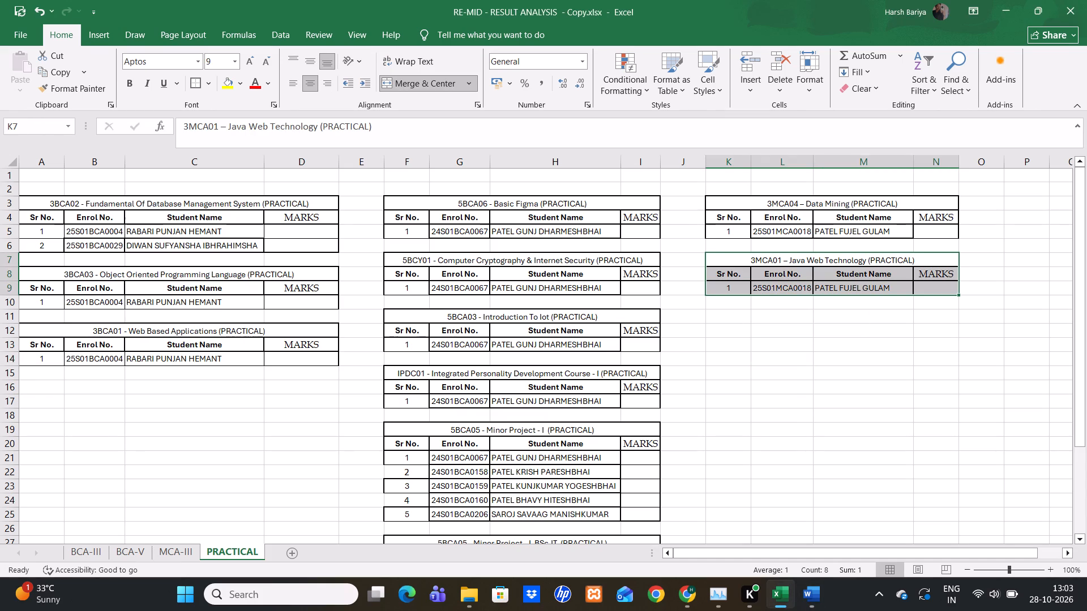
key("ctrl+c")
left_click(740, 312)
key("ctrl+v")
Copy 3MCA08 – Minor Project from the Word attendance sheet and replace the subject before (PRACTICAL) in Excel's K11 title.
key("alt+Tab")
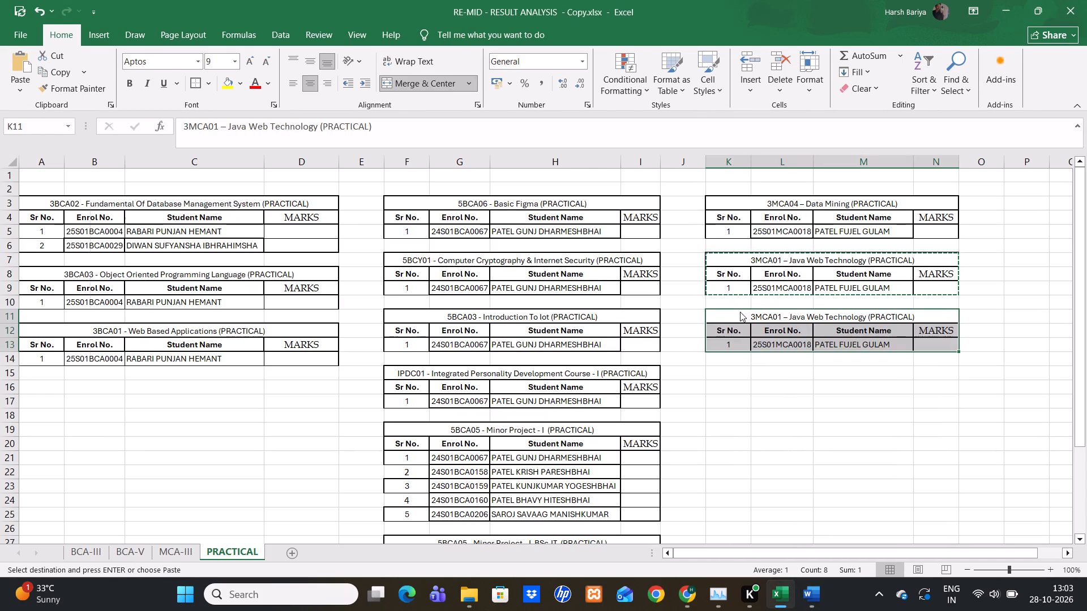
left_click_drag(515, 239, 439, 238)
key("ctrl+c")
key("alt+Tab")
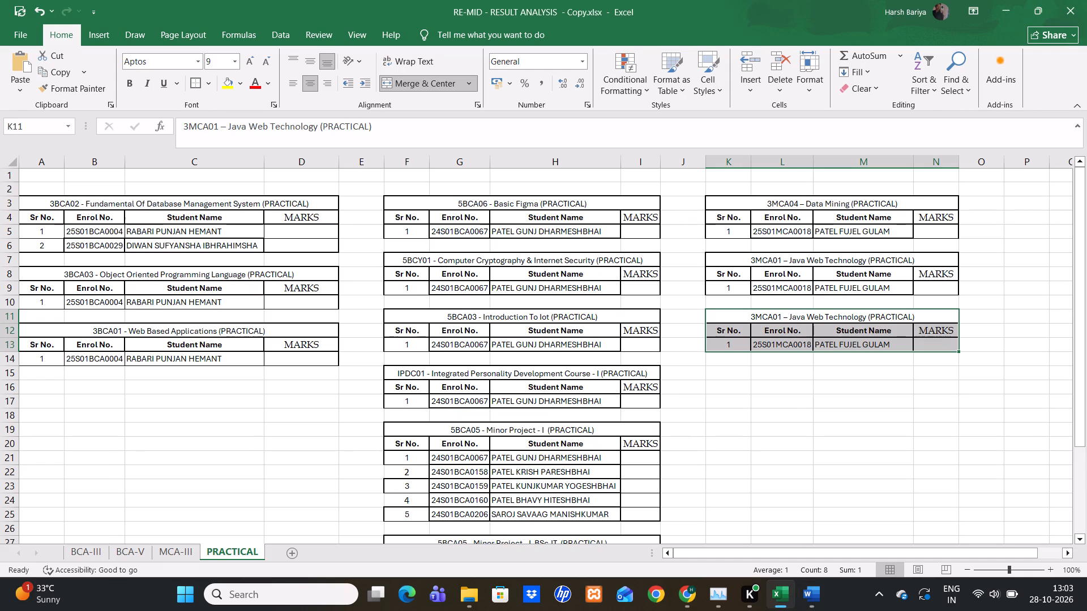
double_click(866, 315)
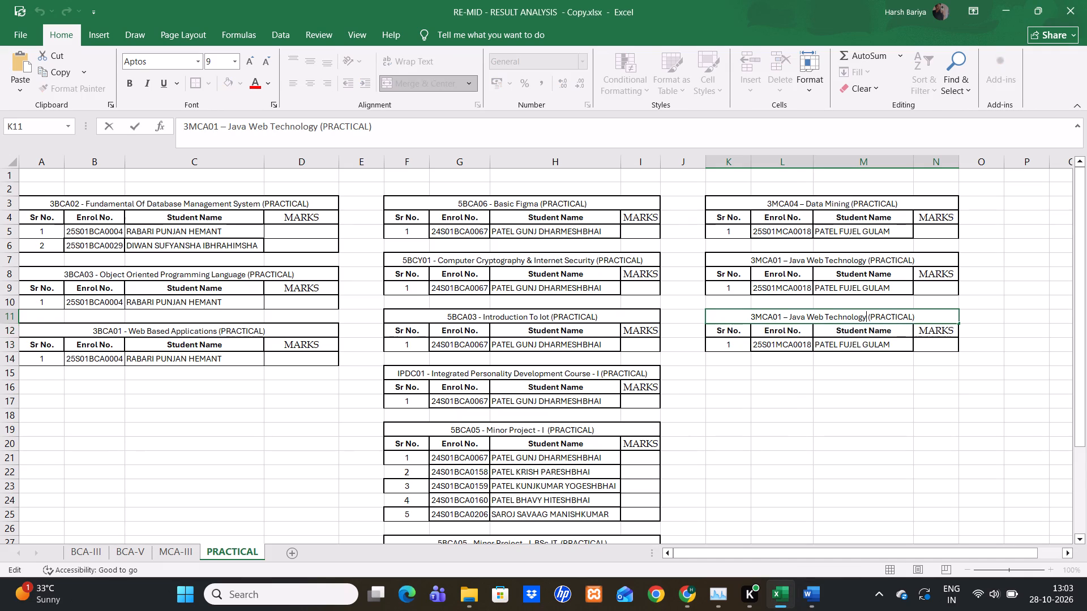
left_click_drag(865, 317, 752, 320)
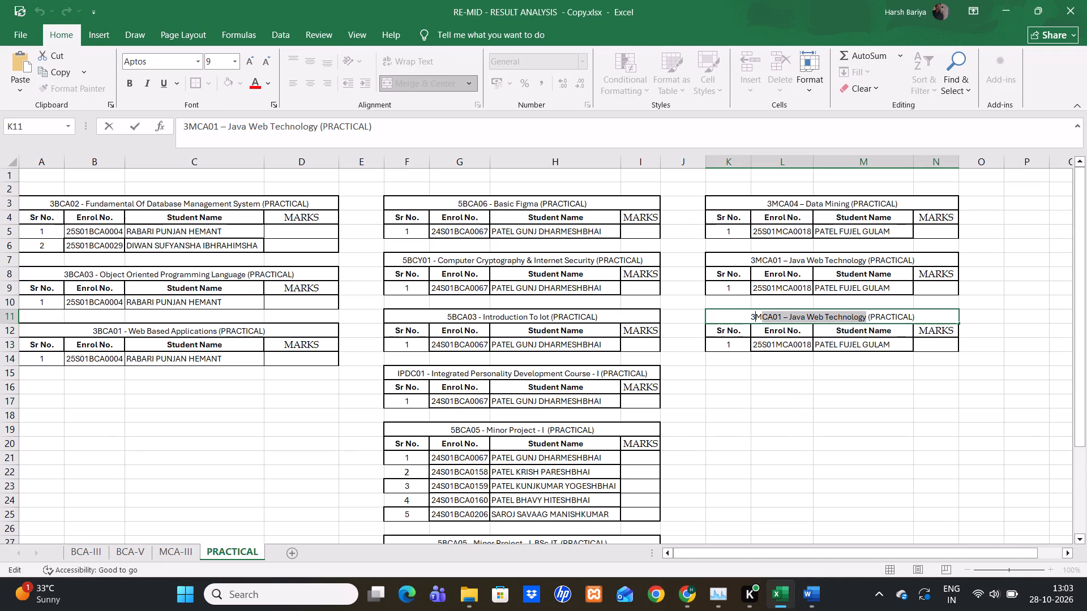
left_click_drag(752, 320, 748, 320)
key("ctrl+v")
Close MP PR ATTENDANCE in Word and open SEO PR ATTENDANCE from the SEO folder under MCA-III, PRACTICAL in File Explorer.
key("alt+Tab")
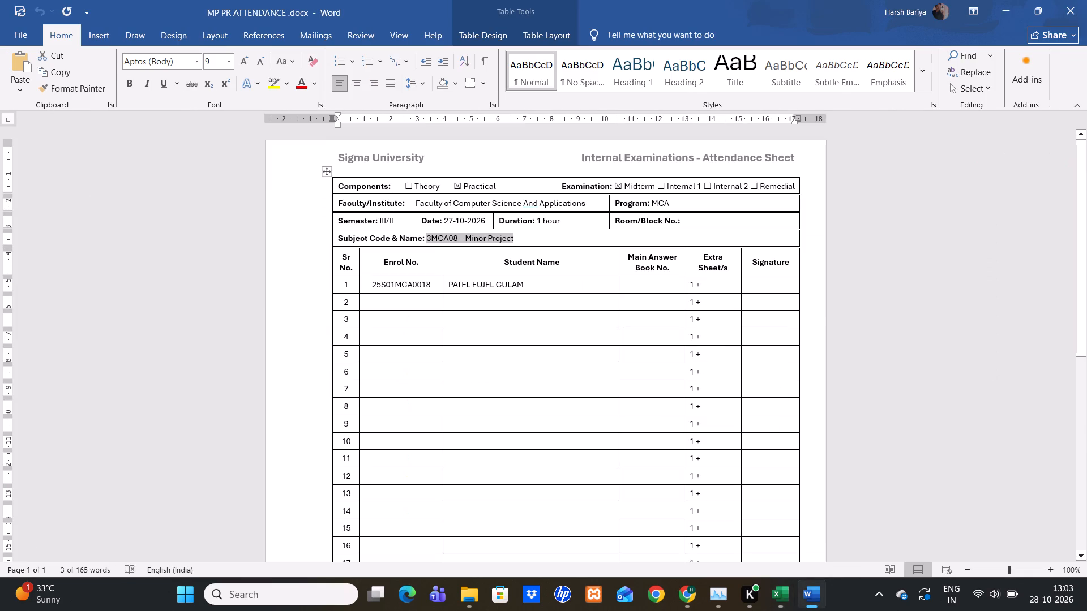
key("alt+Tab")
key("alt+Tab")
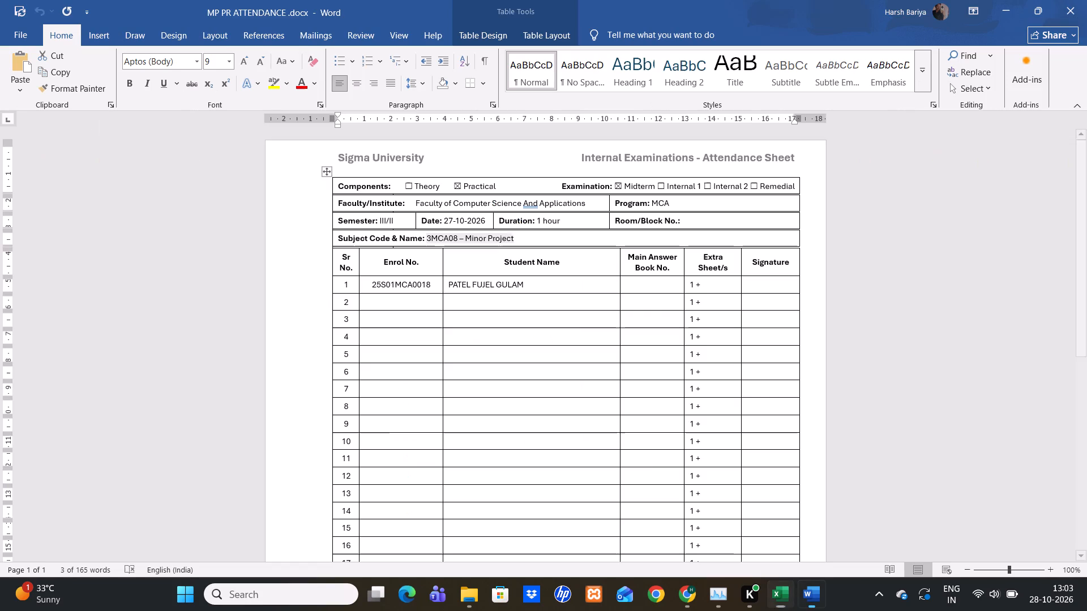
left_click(1086, 0)
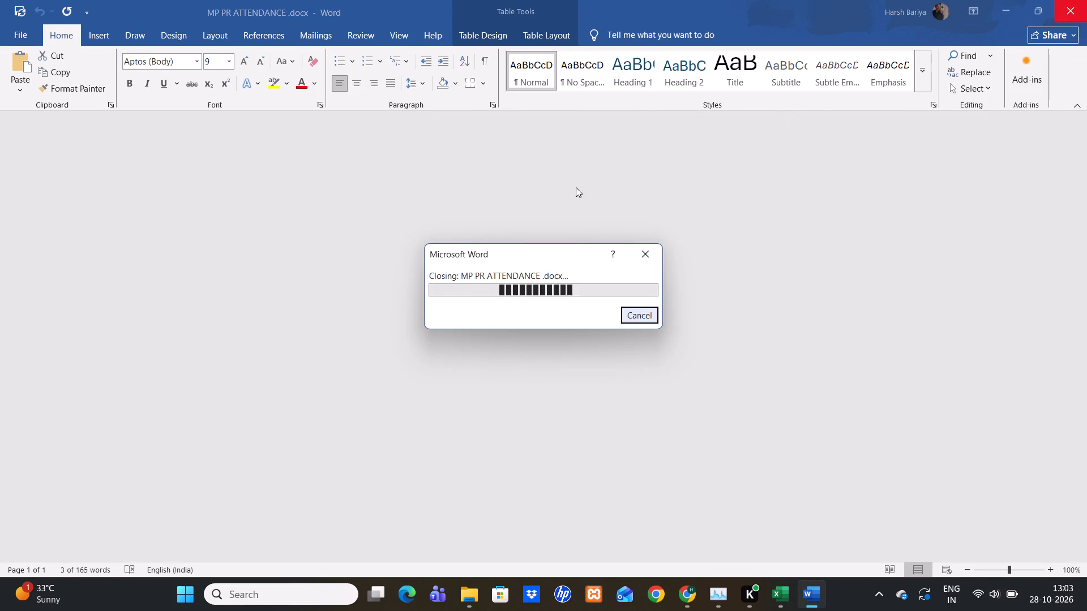
key("alt+Tab")
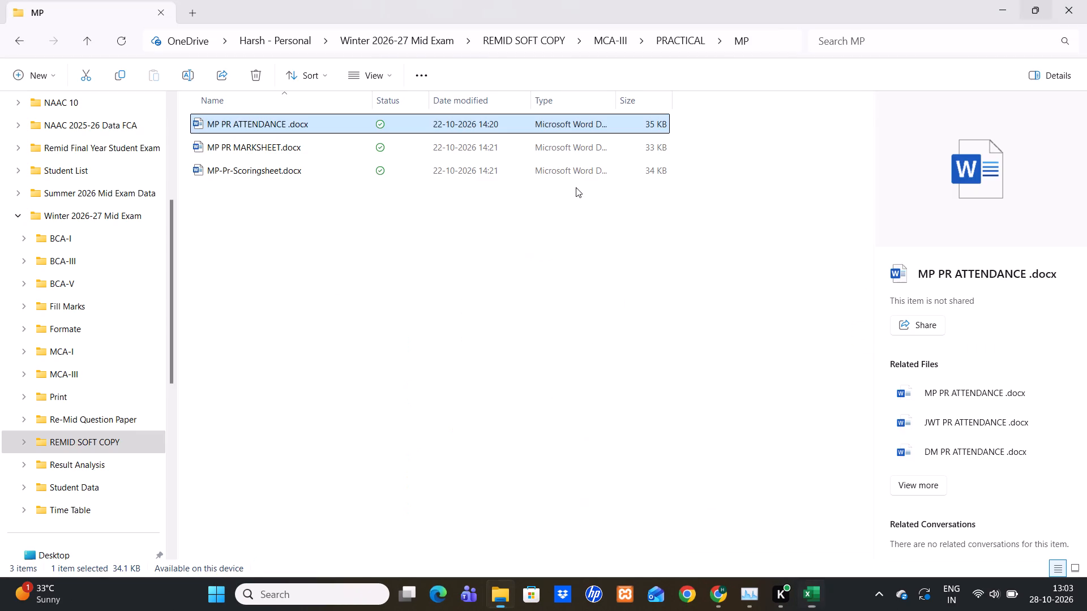
left_click(89, 42)
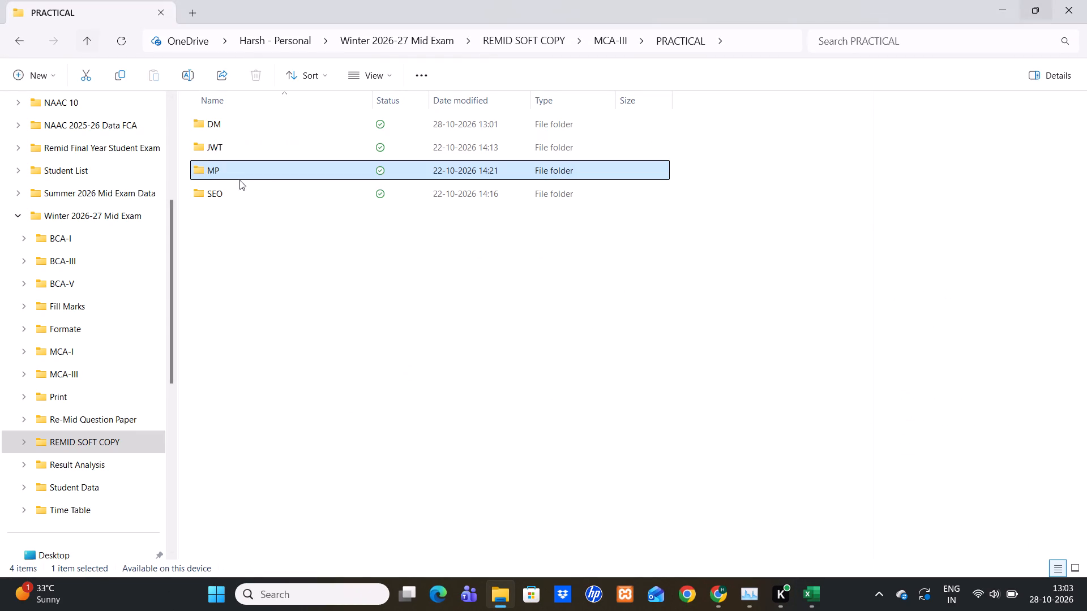
double_click(253, 186)
double_click(242, 124)
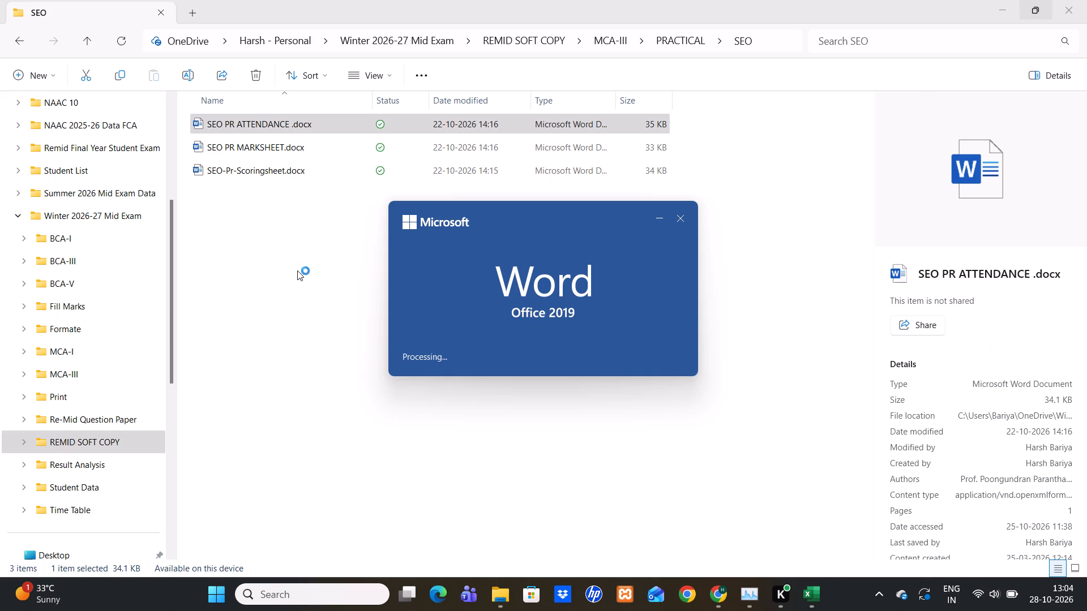
In Excel, duplicate the 3MCA08 – Minor Project table at K15, below the original.
key("alt+Tab")
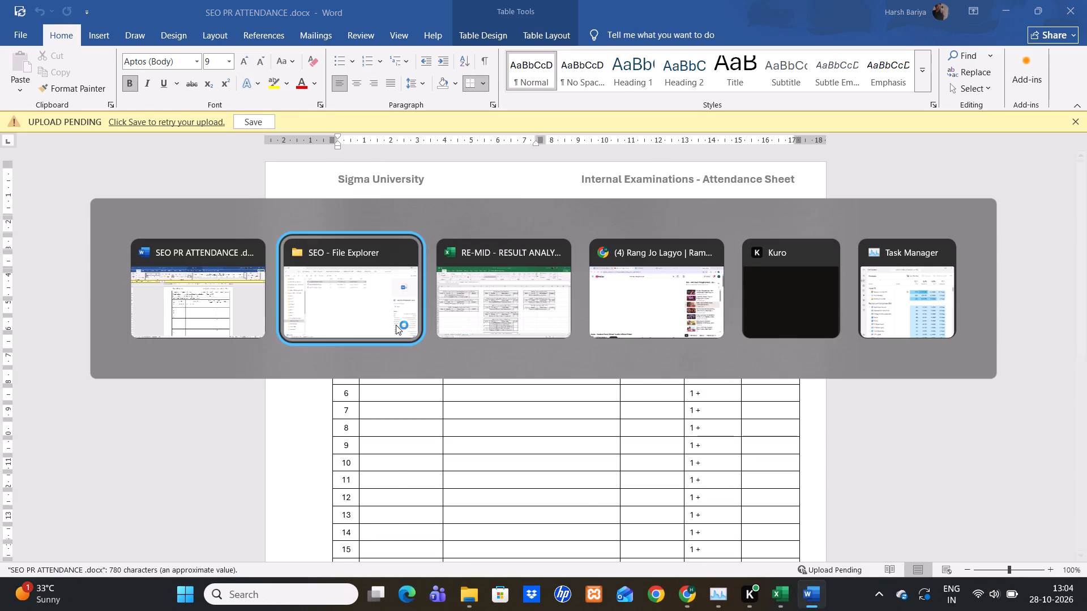
key("alt+Tab")
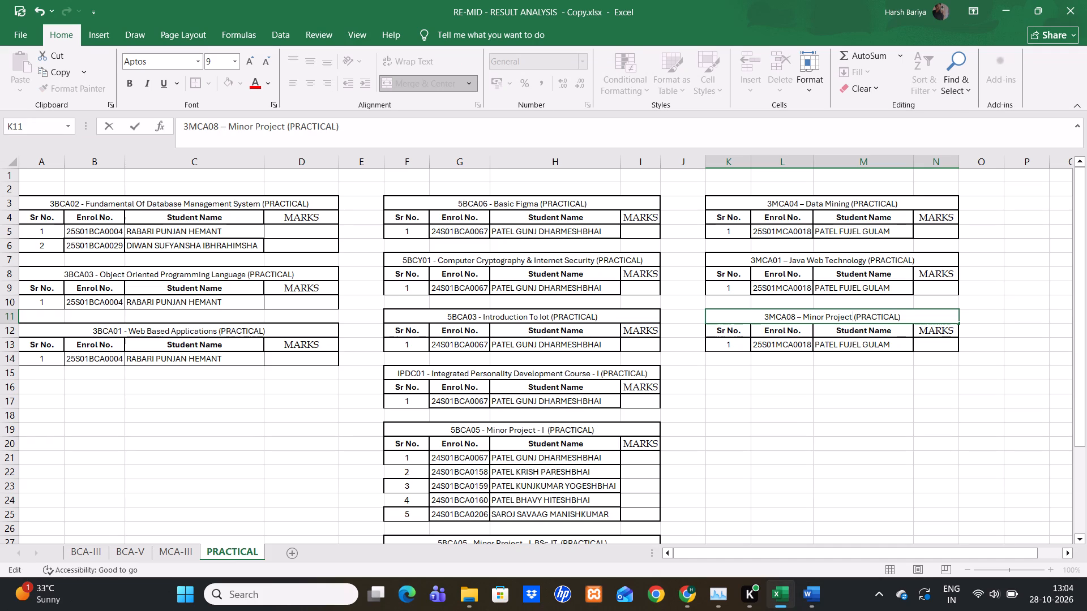
left_click(774, 390)
left_click_drag(751, 311, 755, 341)
key("ctrl+c")
left_click(734, 372)
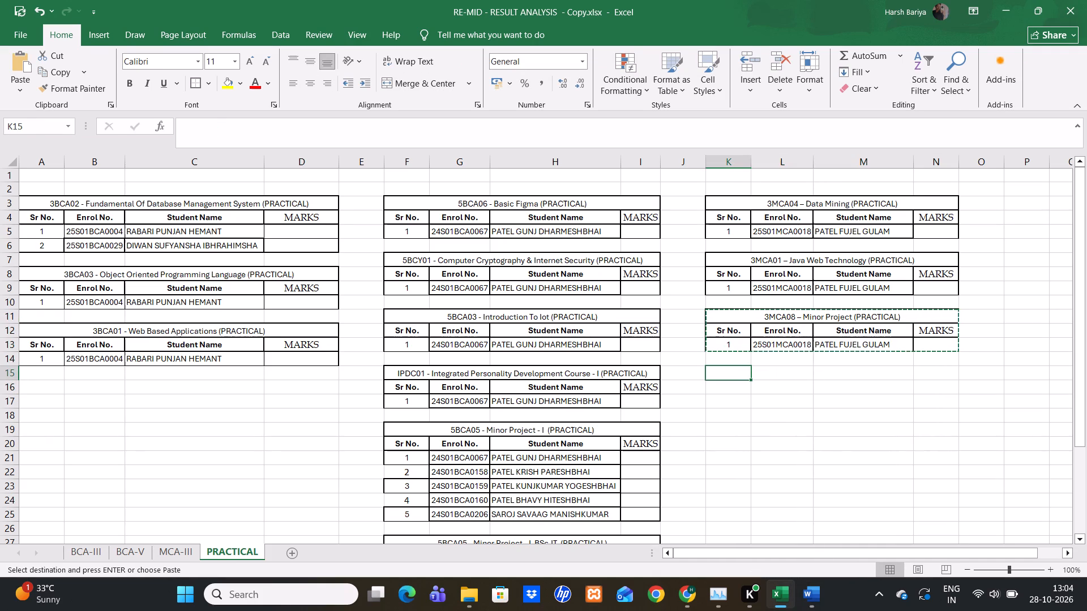
key("ctrl+v")
Copy 3MCA03 – Search Engine Optimization from the Word attendance sheet and replace the subject before (PRACTICAL) in Excel's K15 title.
key("alt+Tab")
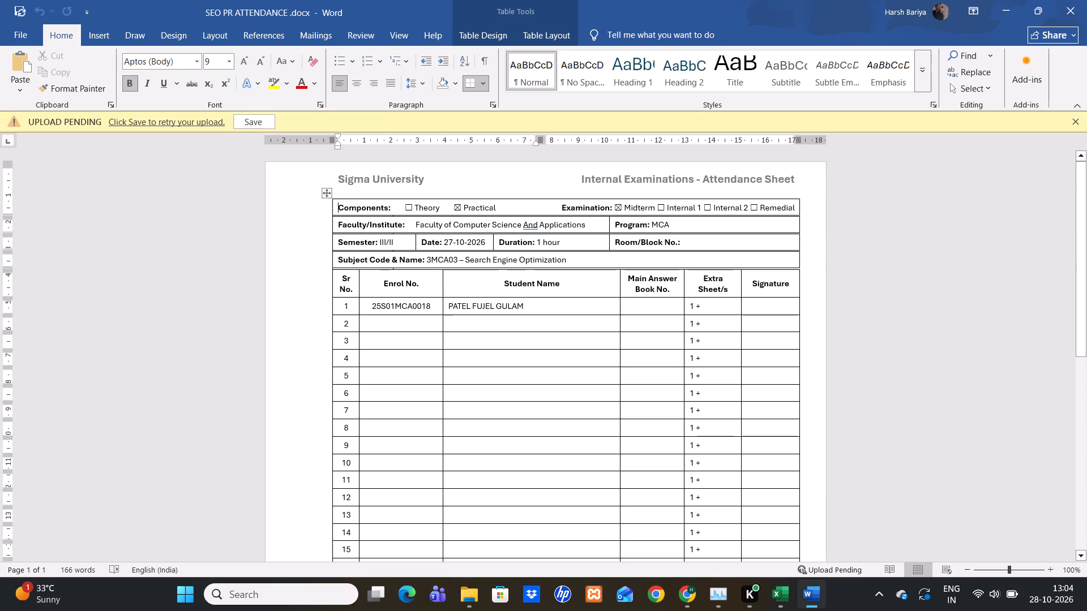
left_click_drag(572, 261, 455, 259)
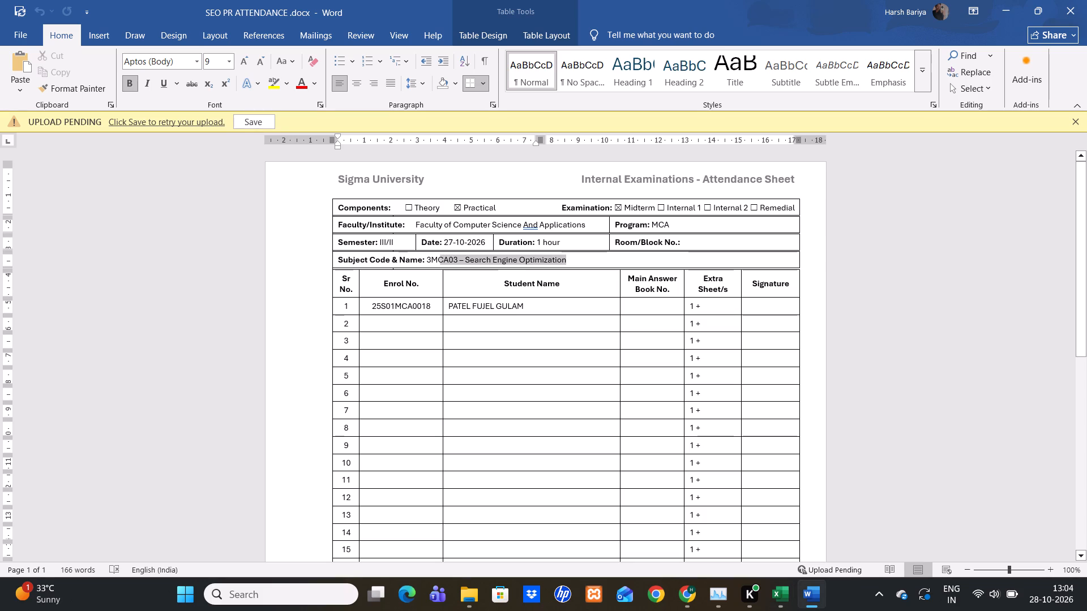
left_click_drag(455, 259, 451, 258)
key("ctrl+c")
key("alt+Tab")
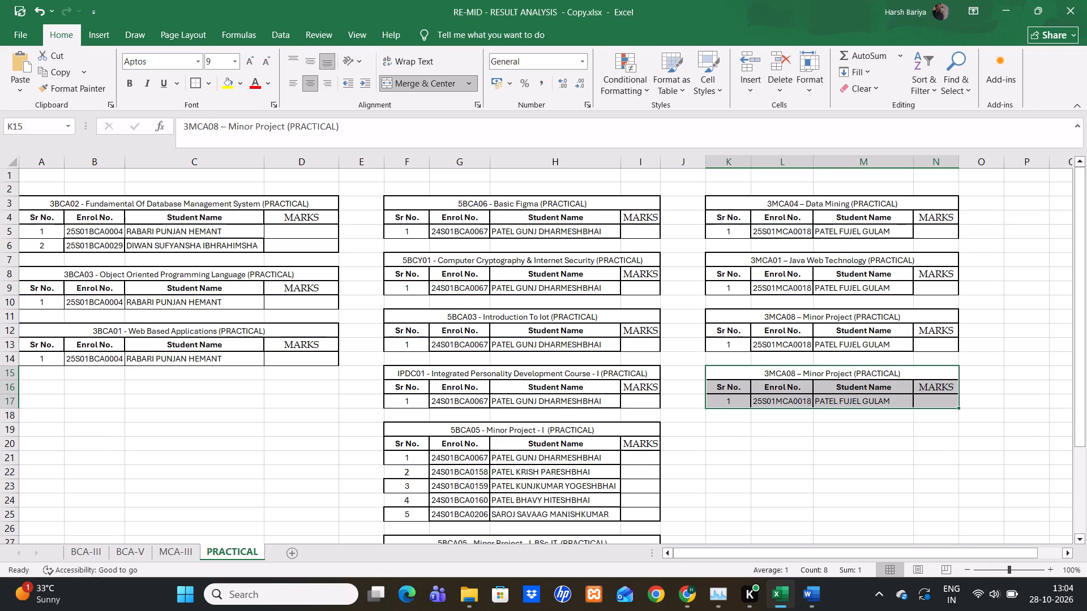
double_click(852, 373)
key("BackSpace")
key("BackSpace")
key("BackSpace")
key("BackSpace")
key("BackSpace")
key("BackSpace")
key("BackSpace")
key("BackSpace")
key("BackSpace")
key("BackSpace")
key("BackSpace")
key("BackSpace")
key("BackSpace")
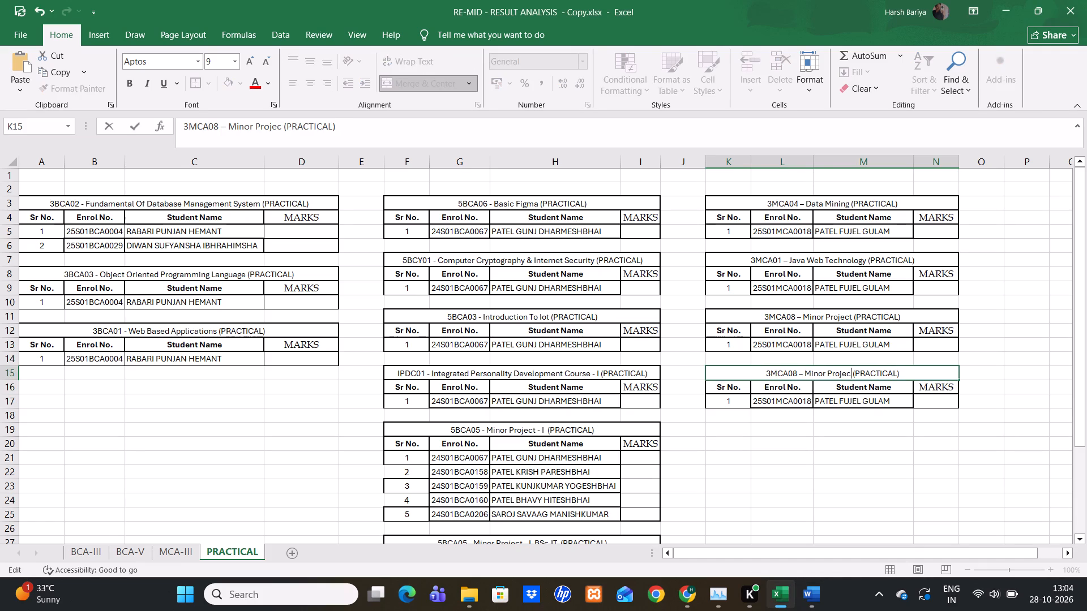
key("BackSpace")
key("BackSpace")
key("BackSpace")
key("BackSpace")
key("BackSpace")
key("BackSpace")
key("BackSpace")
key("BackSpace")
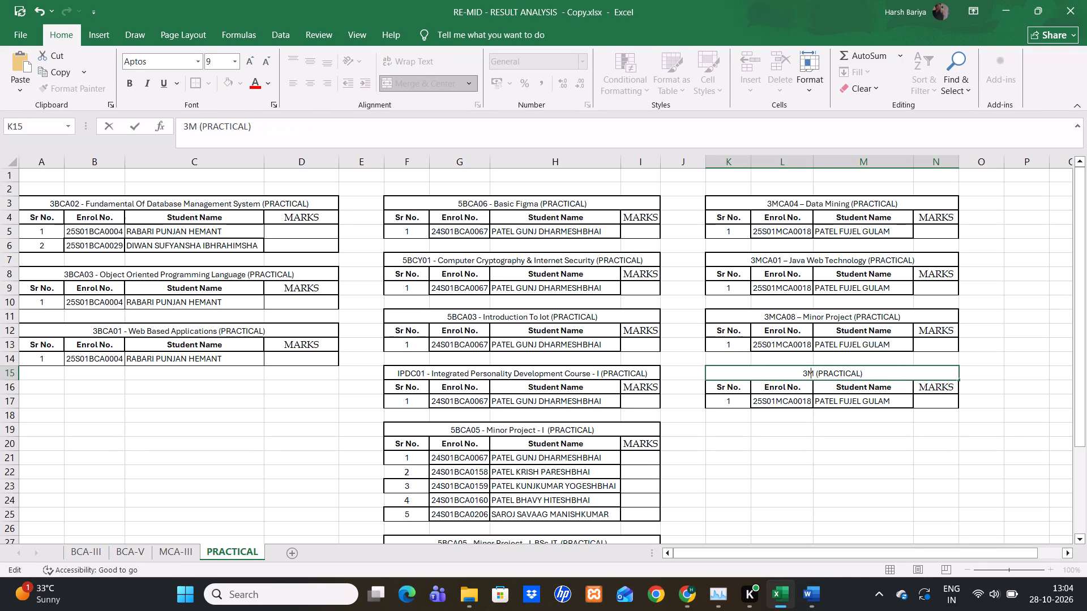
key("BackSpace")
key("ctrl+v")
left_click(818, 447)
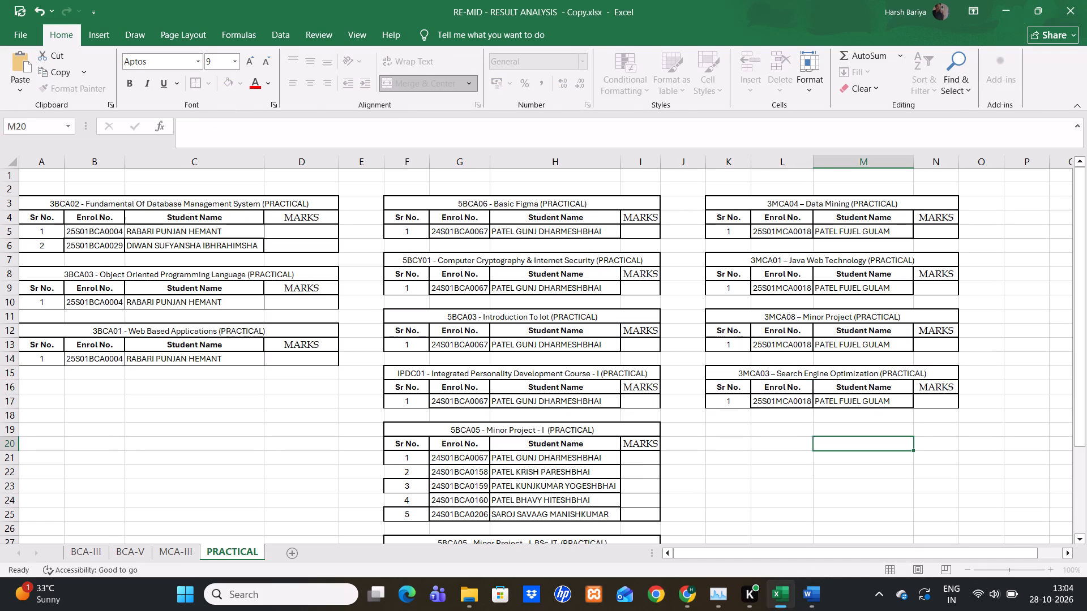
Look over the PRACTICAL sheet's tables in Excel and save the workbook.
key("alt+Tab")
key("alt+Tab")
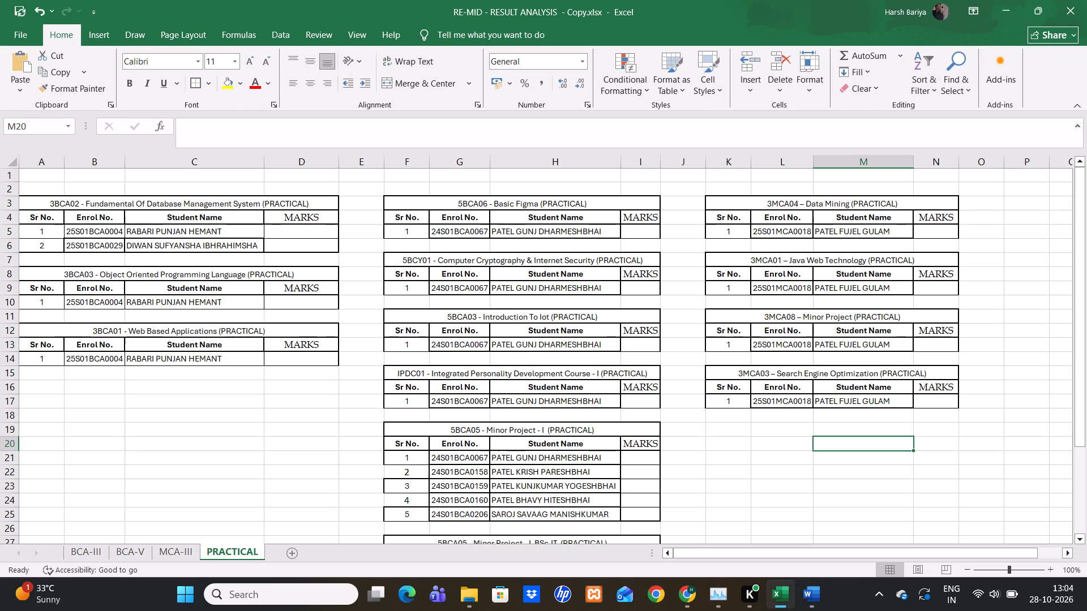
left_click(704, 410)
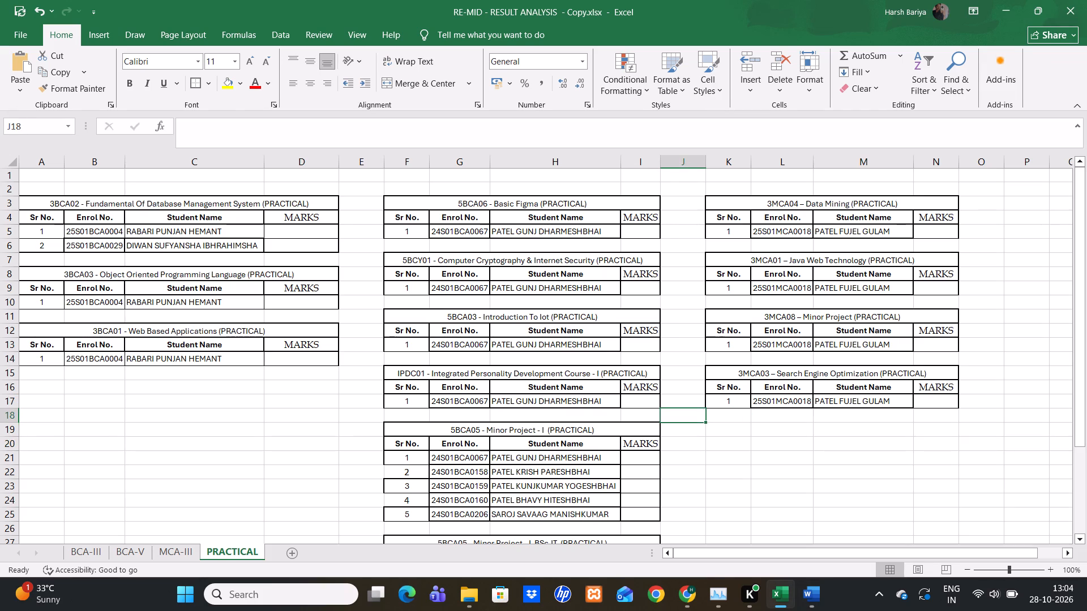
key("ctrl+s")
left_click(747, 440)
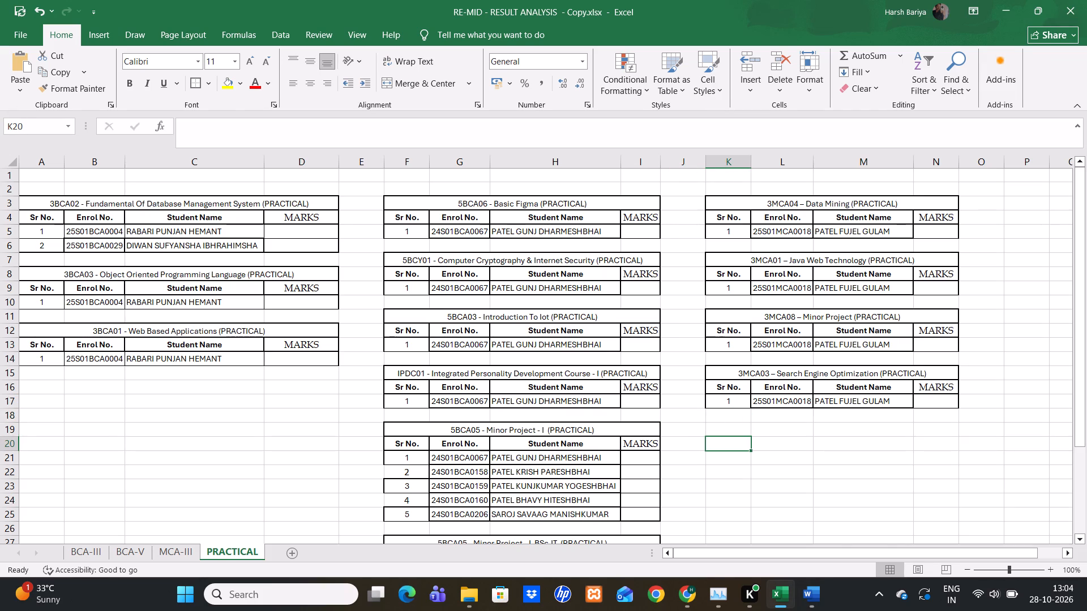
scroll(747, 440, "down", 4)
scroll(747, 440, "up", 3)
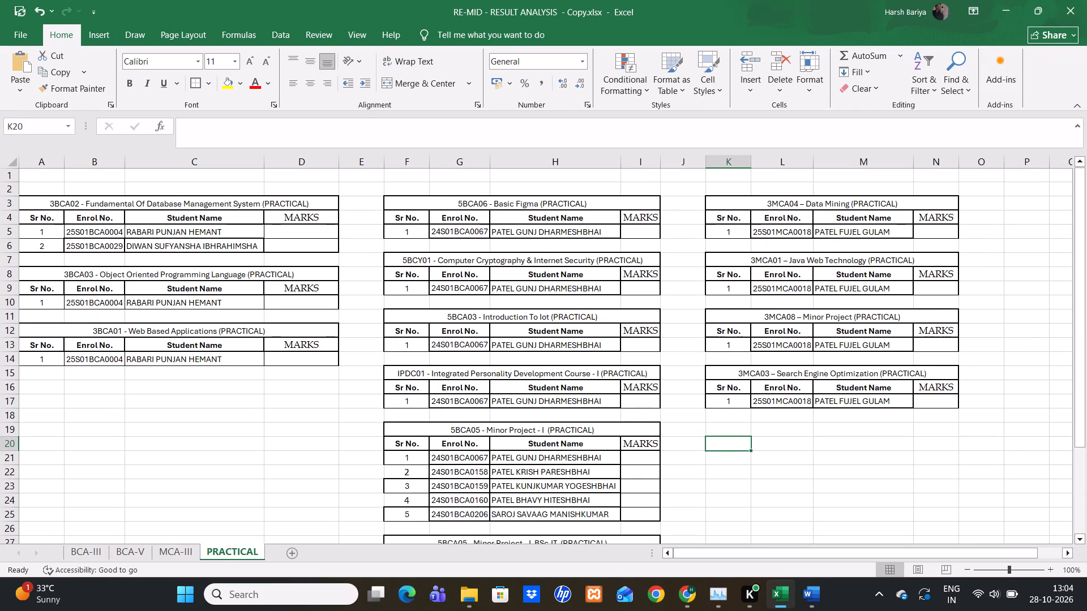
key("ctrl+s")
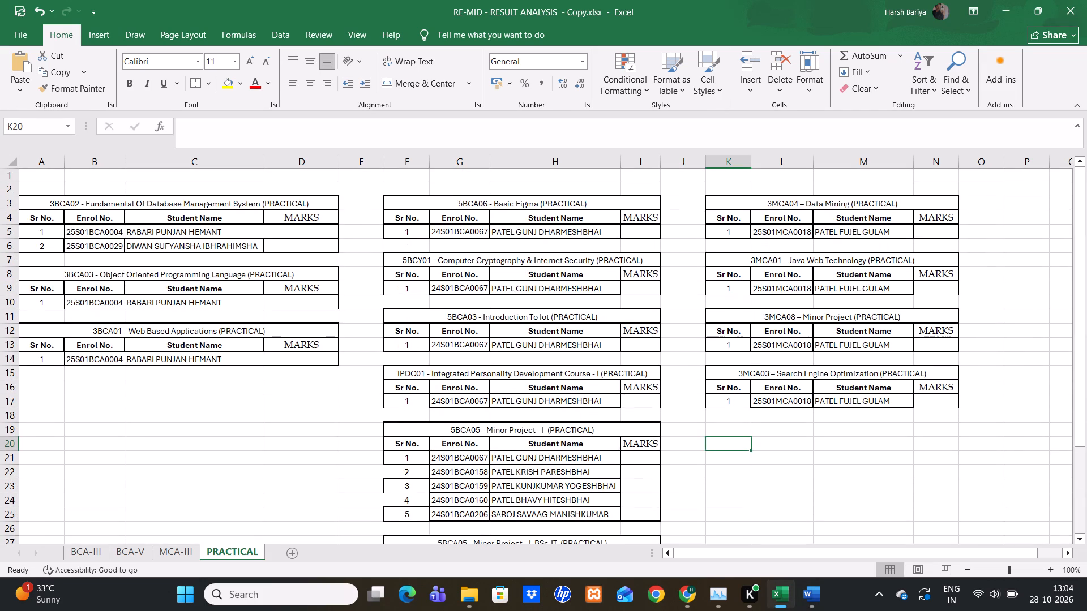